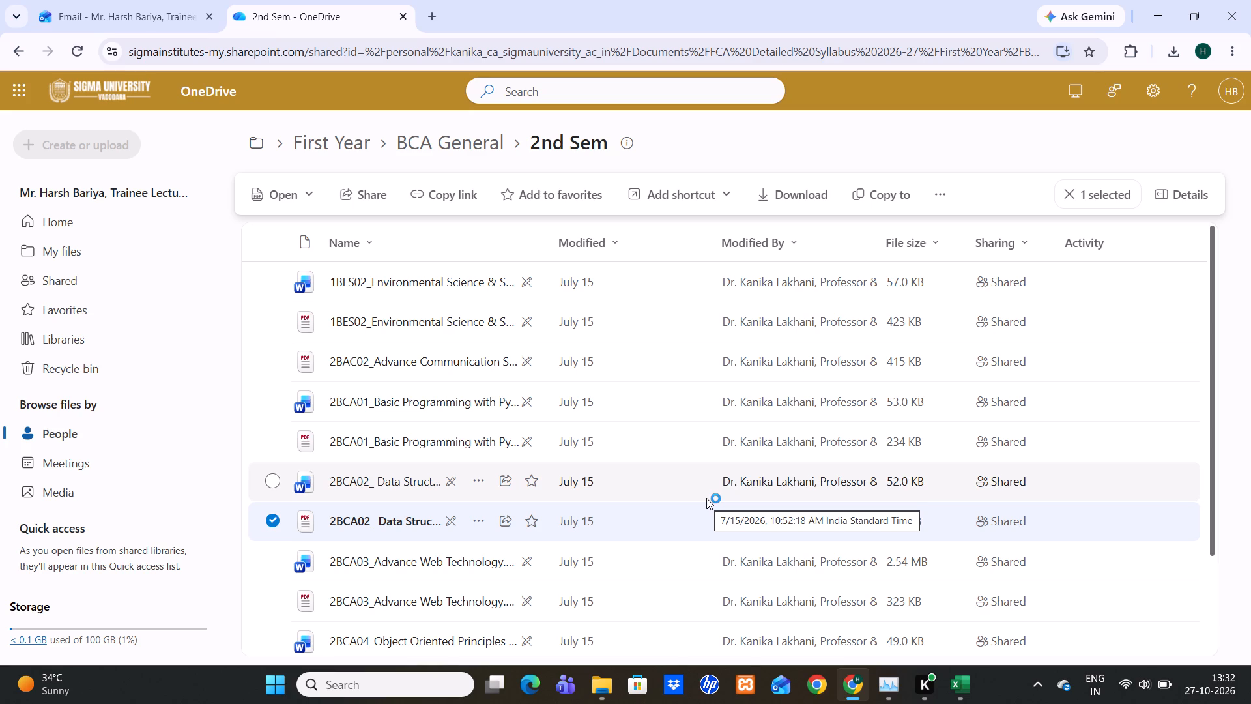
Switch to the file manager and open the SC_University_Proforma_Tables_Academic Word document from the Downloads folder.
left_click(1162, 5)
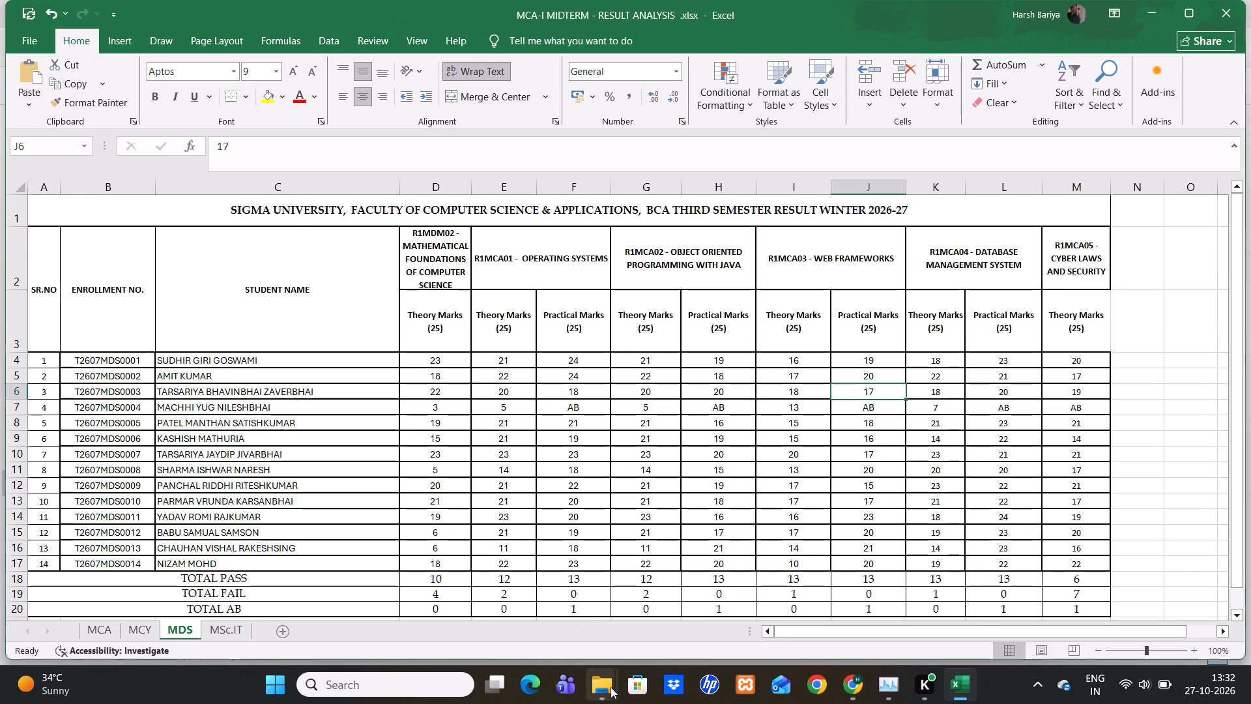
left_click(611, 687)
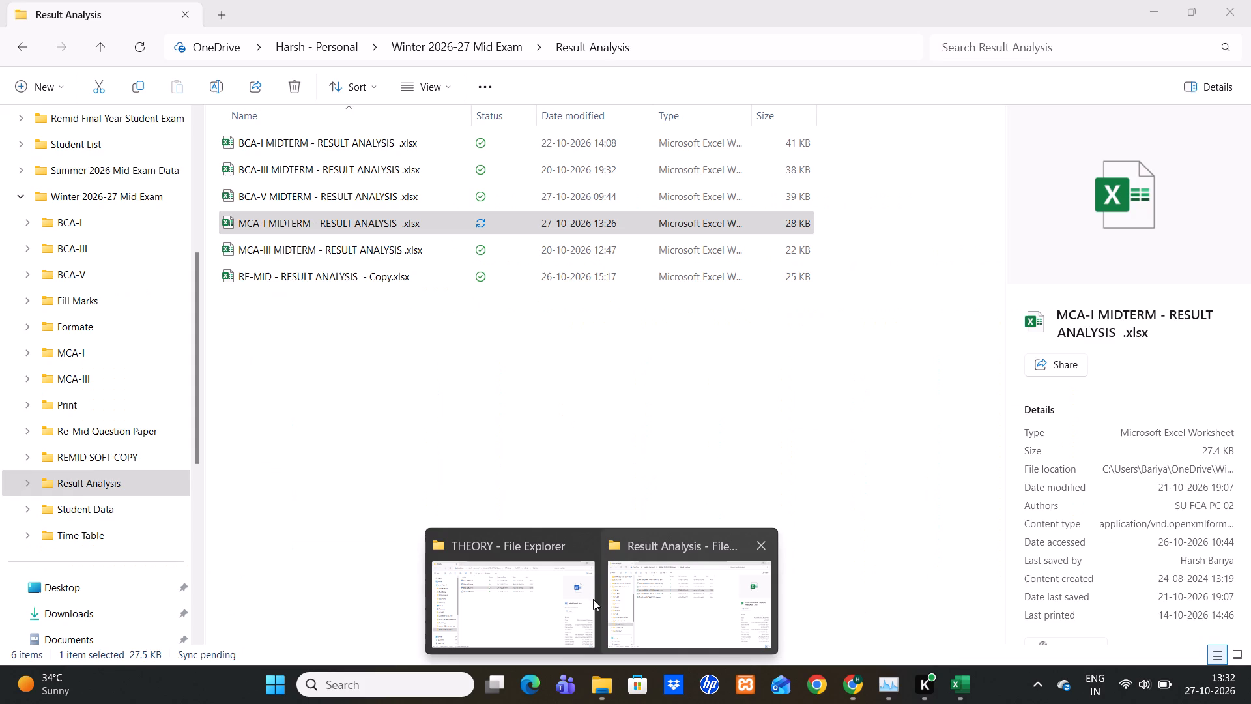
left_click(584, 597)
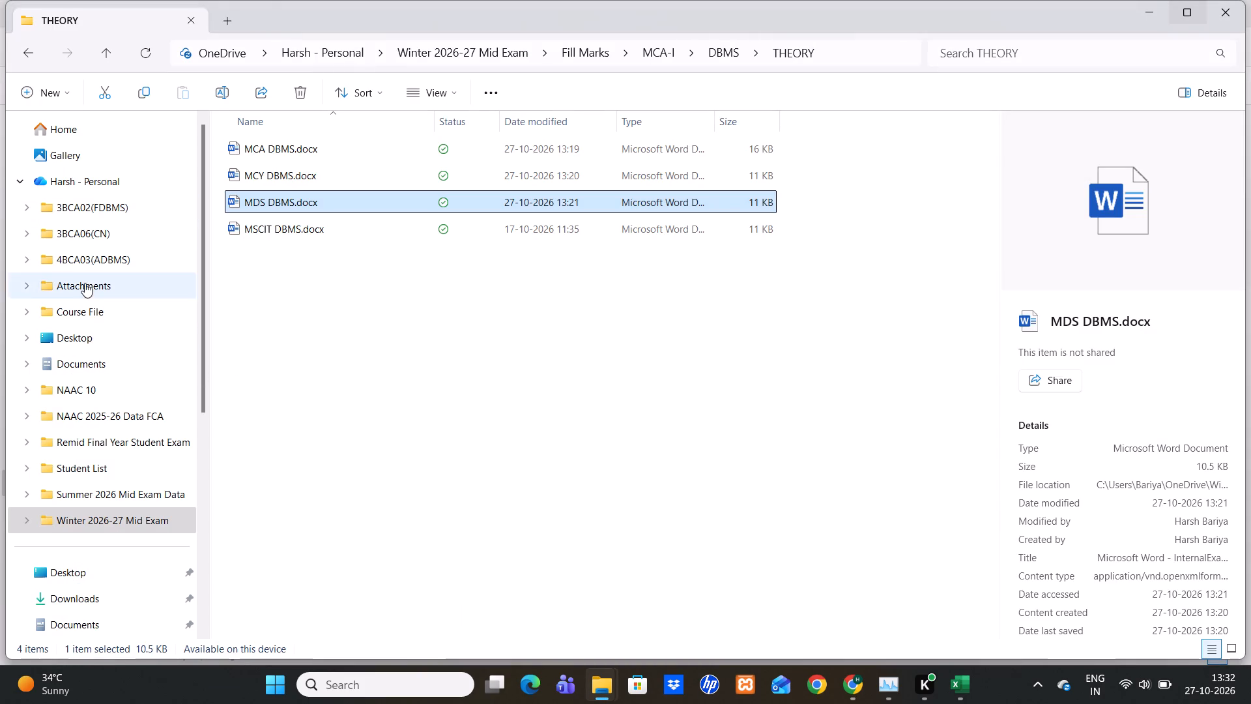
left_click(72, 608)
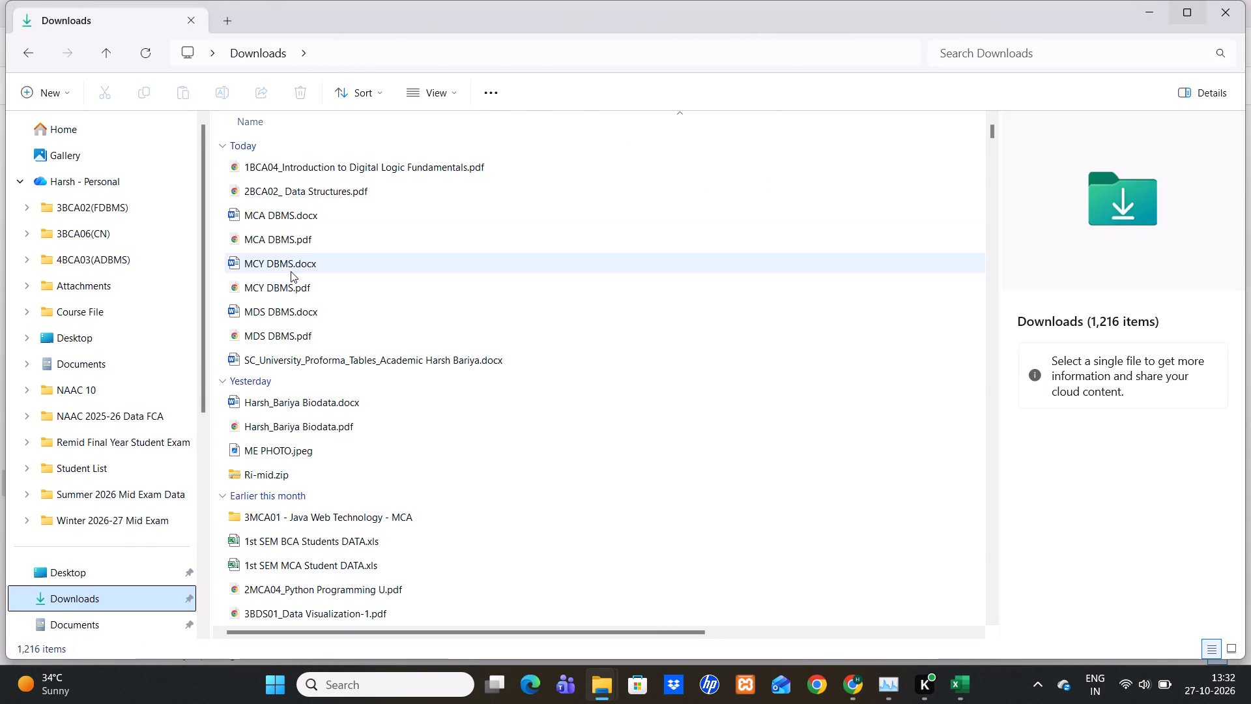
double_click(300, 369)
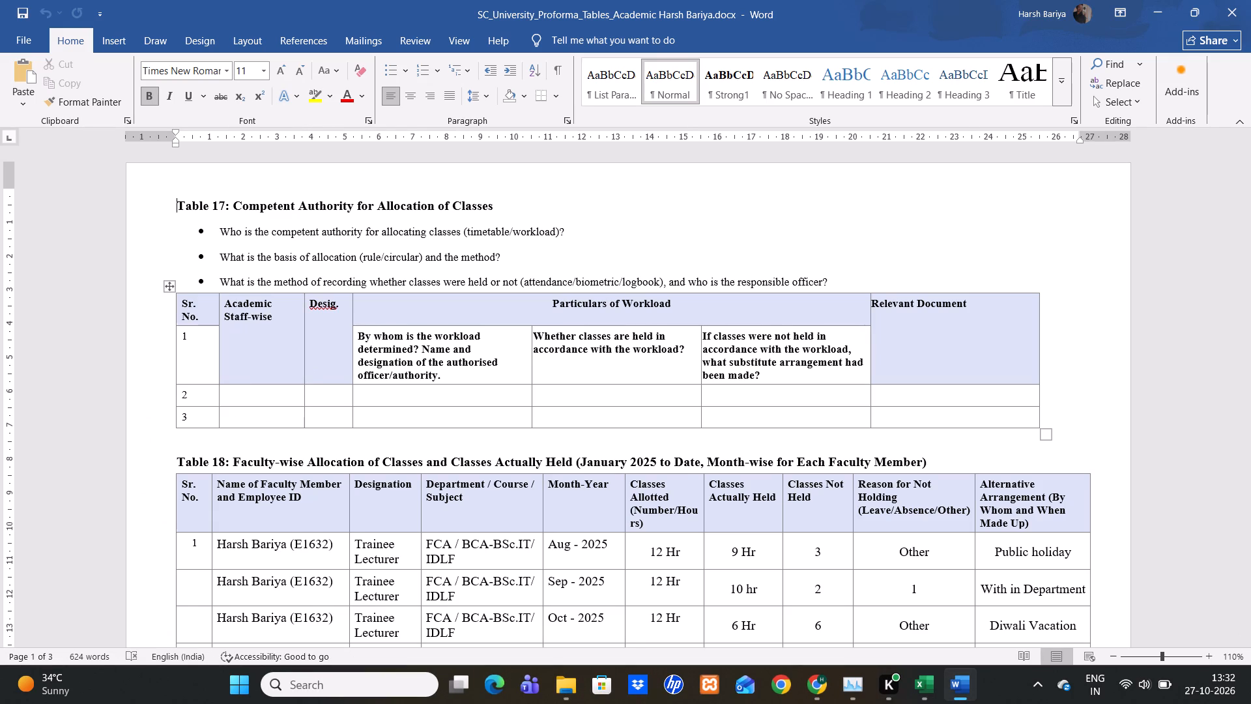
Review Tables 17 and 18 across all pages of the faculty class-allocation proforma, and close the document.
scroll(562, 399, "down", 1)
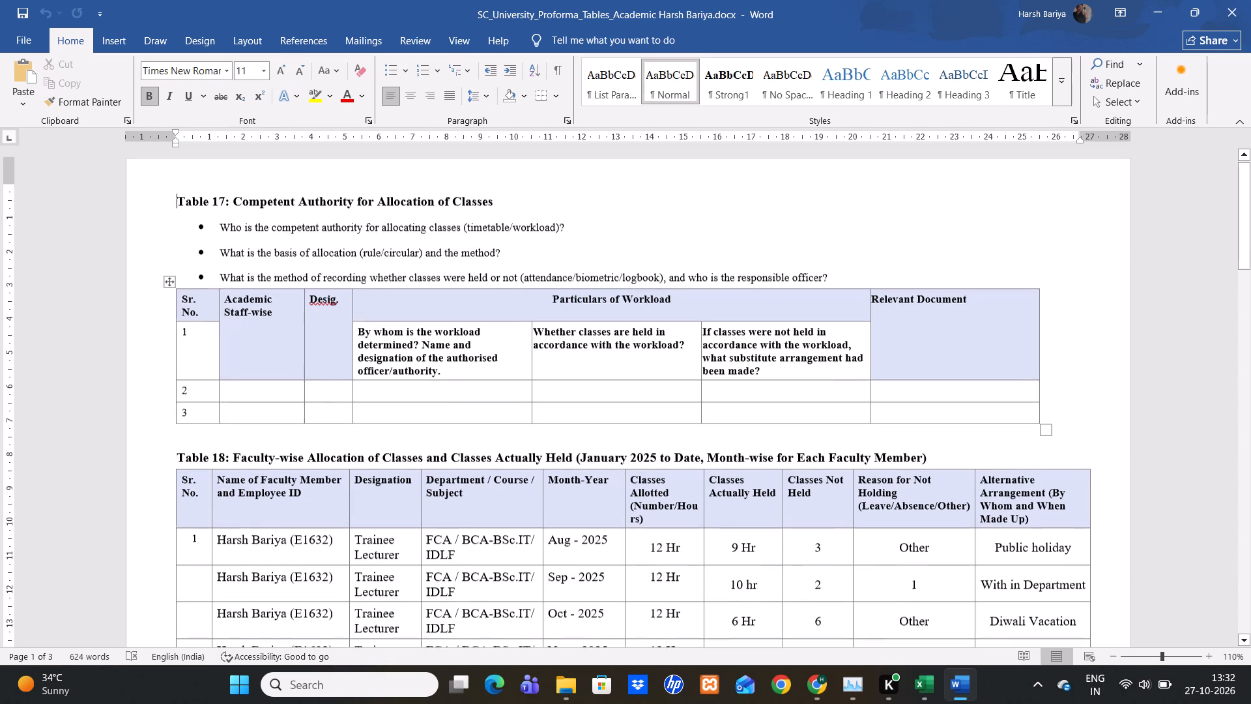
scroll(678, 485, "down", 1)
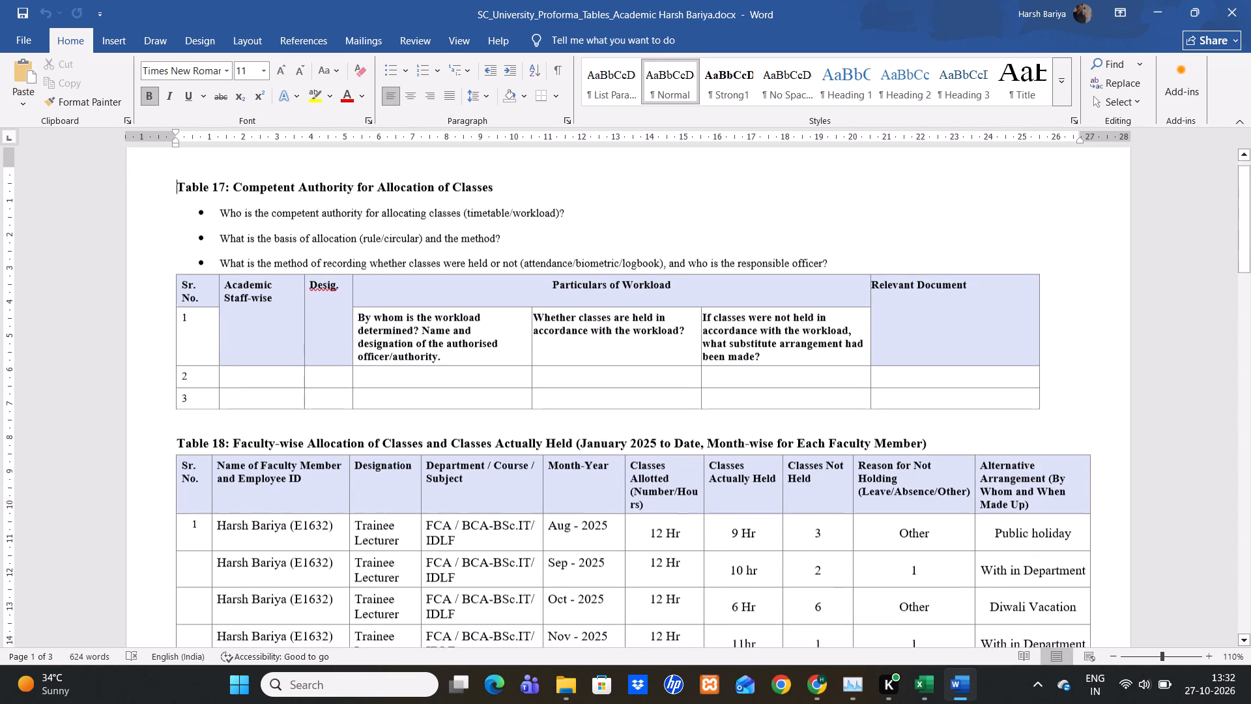
scroll(678, 485, "down", 3)
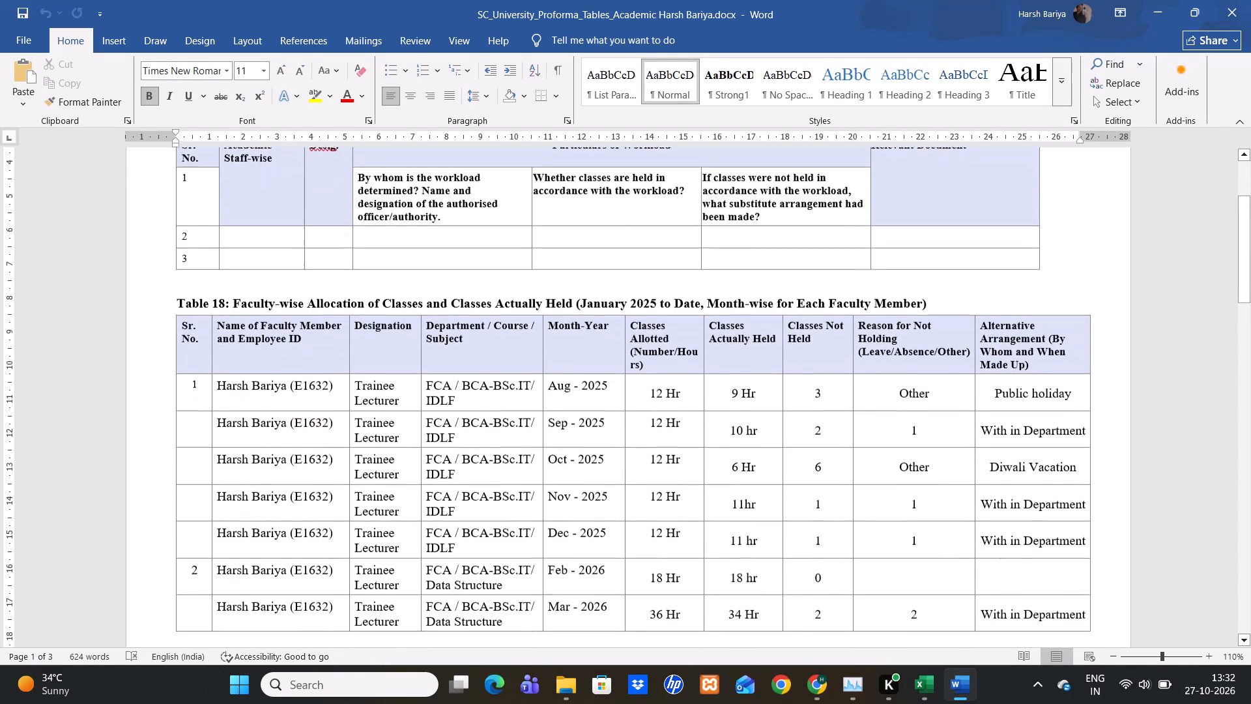
scroll(678, 485, "down", 2)
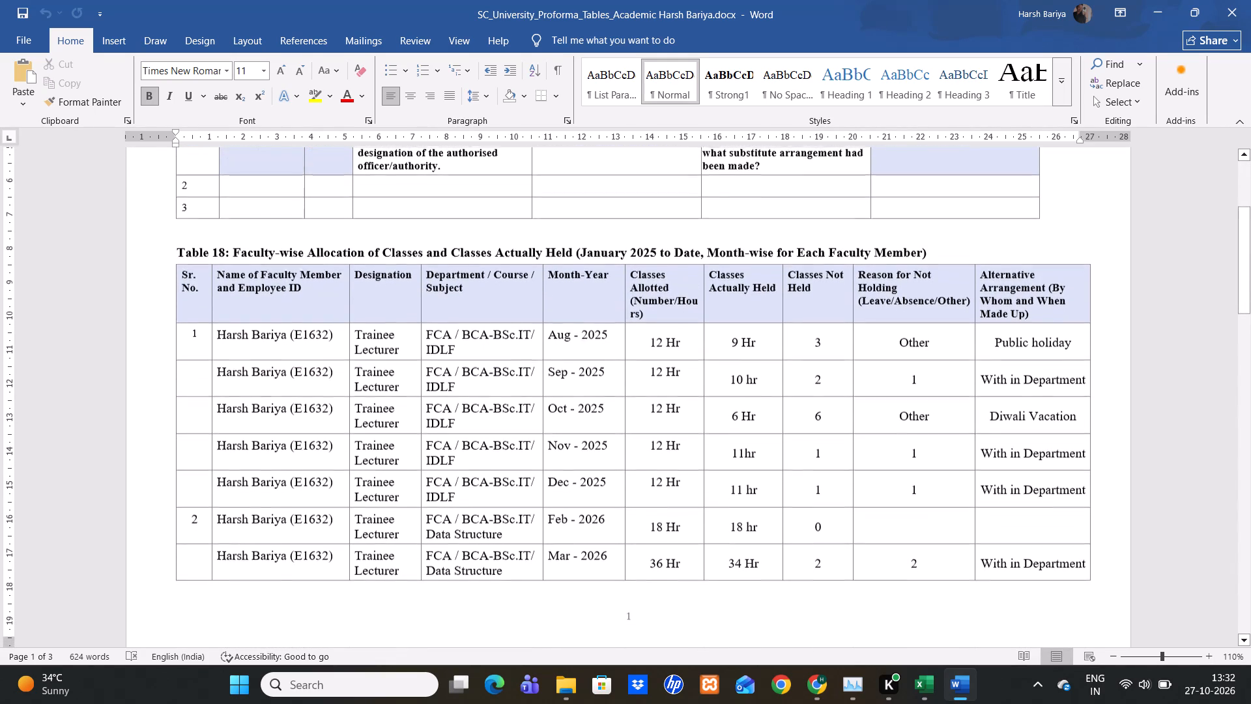
scroll(678, 485, "down", 1)
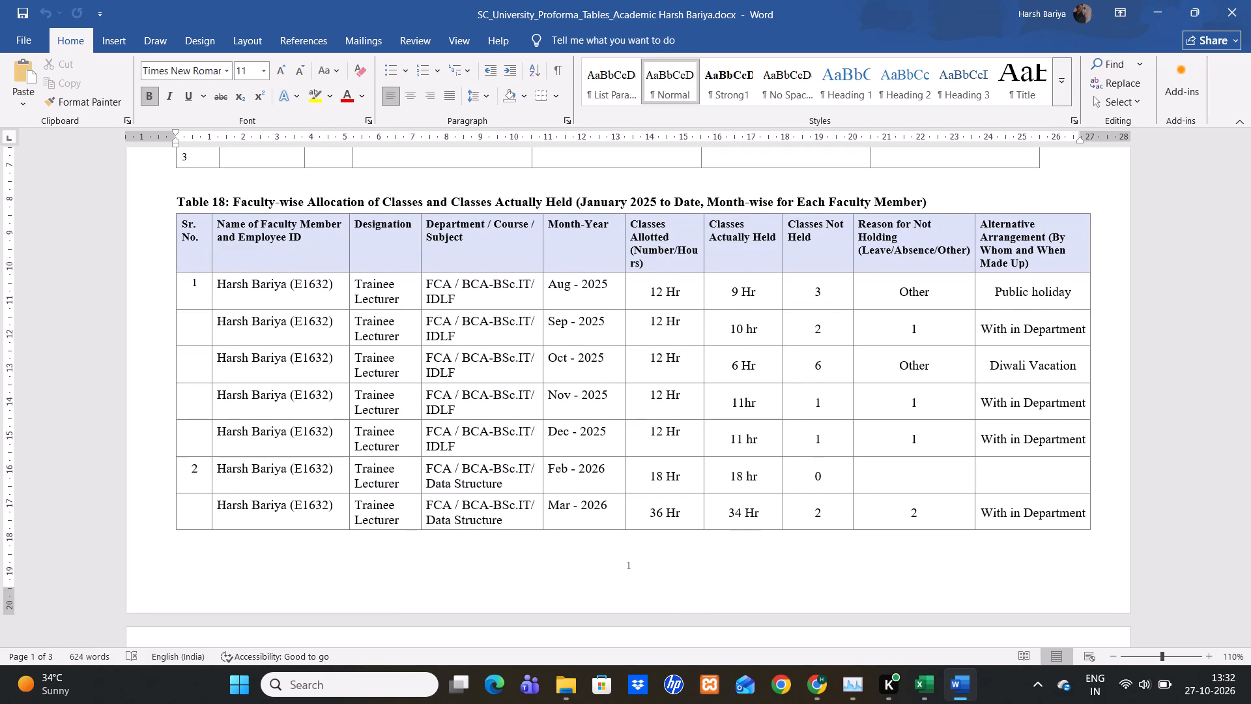
scroll(678, 485, "down", 6)
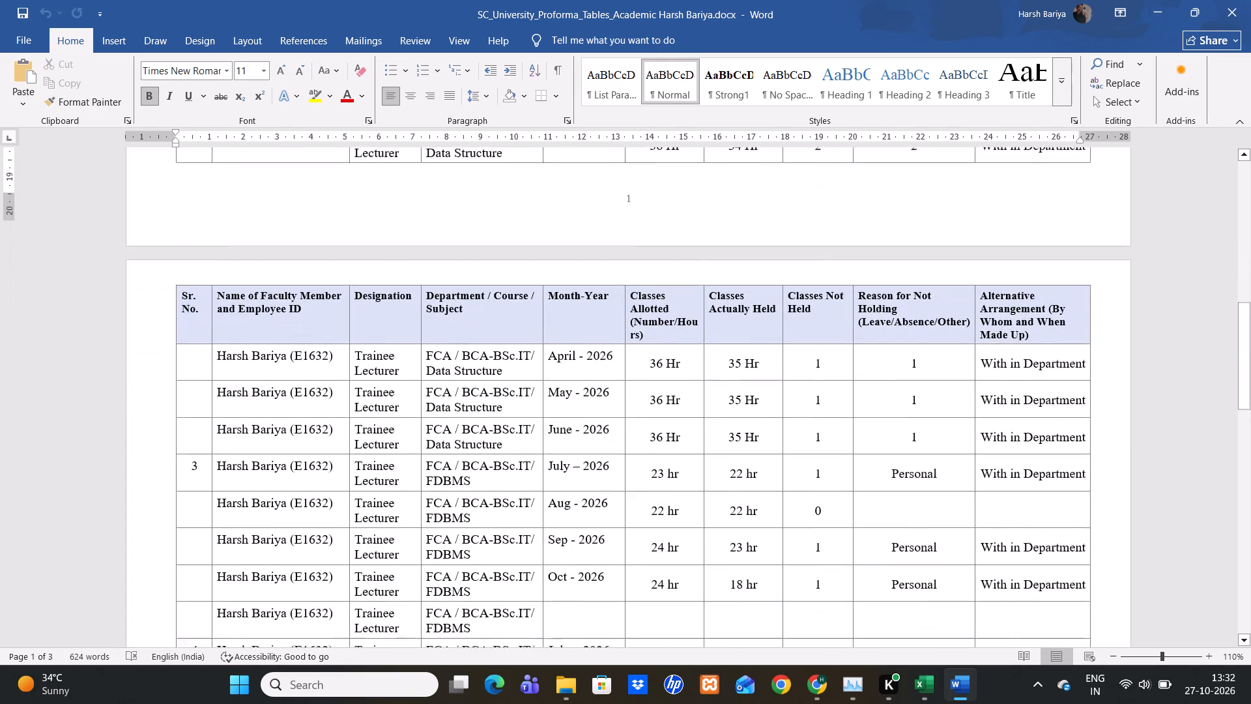
scroll(678, 485, "down", 6)
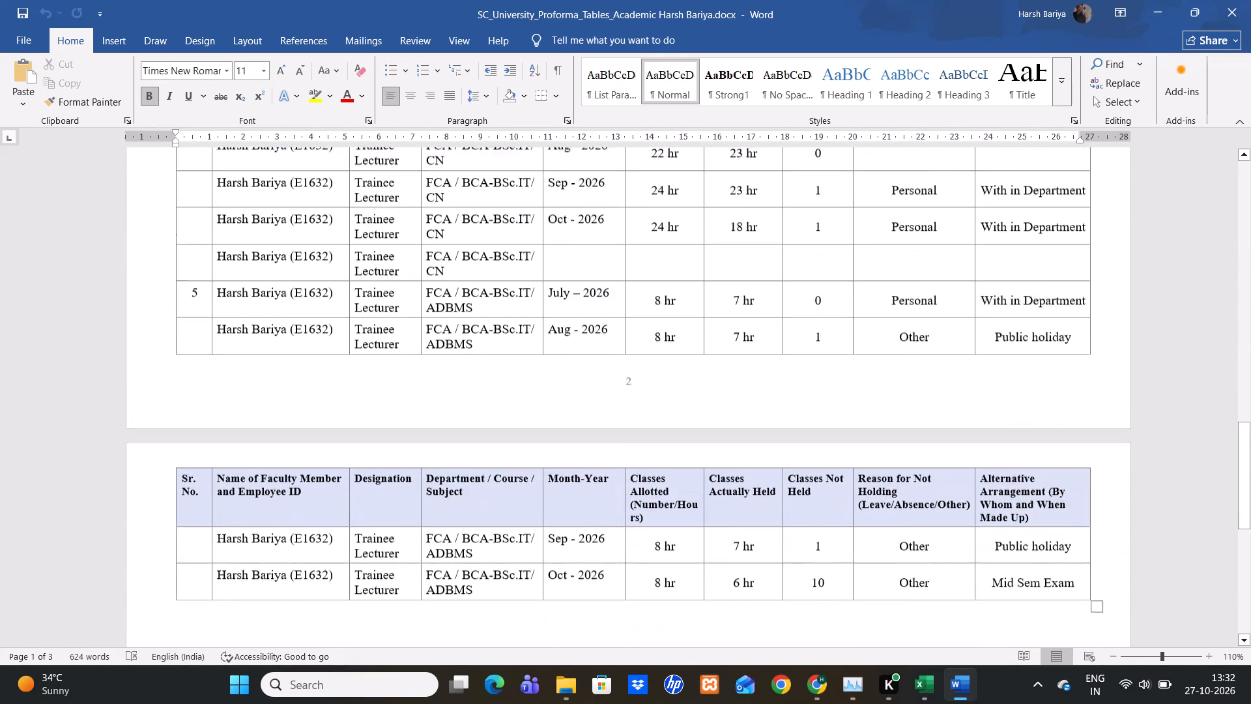
scroll(678, 485, "down", 3)
scroll(678, 485, "up", 15)
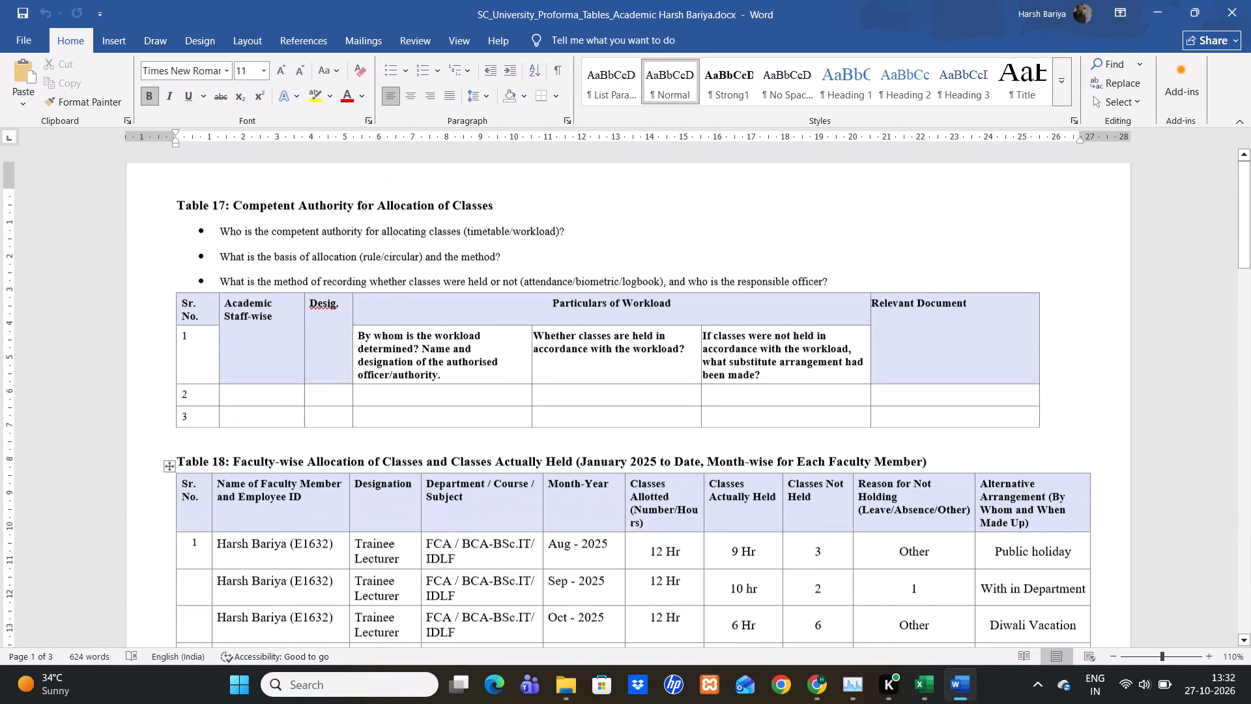
scroll(678, 485, "down", 10)
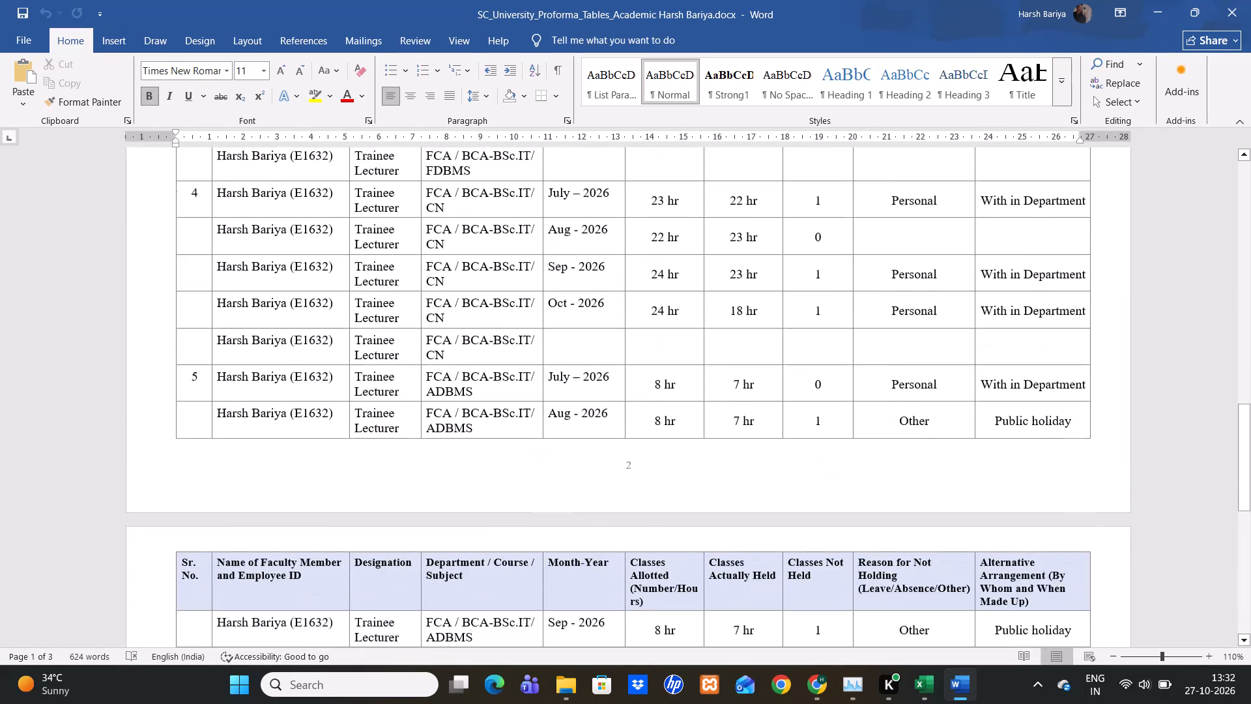
scroll(678, 485, "down", 1)
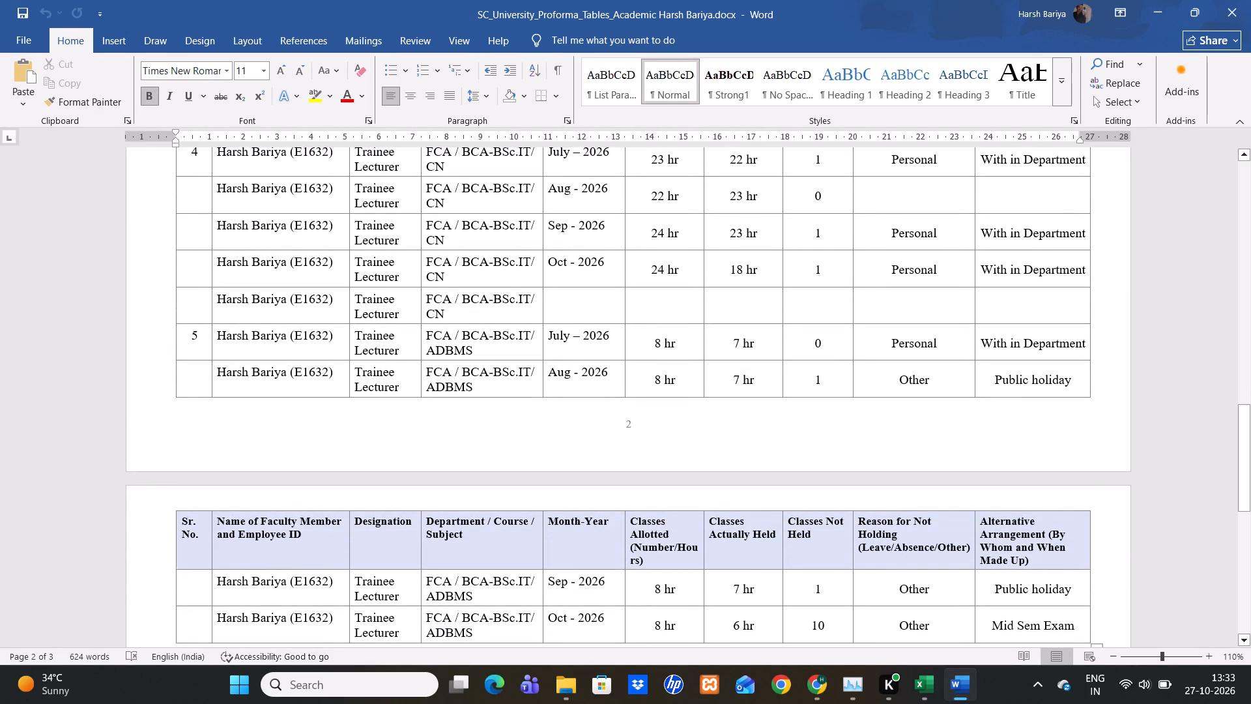
left_click_drag(1243, 458, 1235, 249)
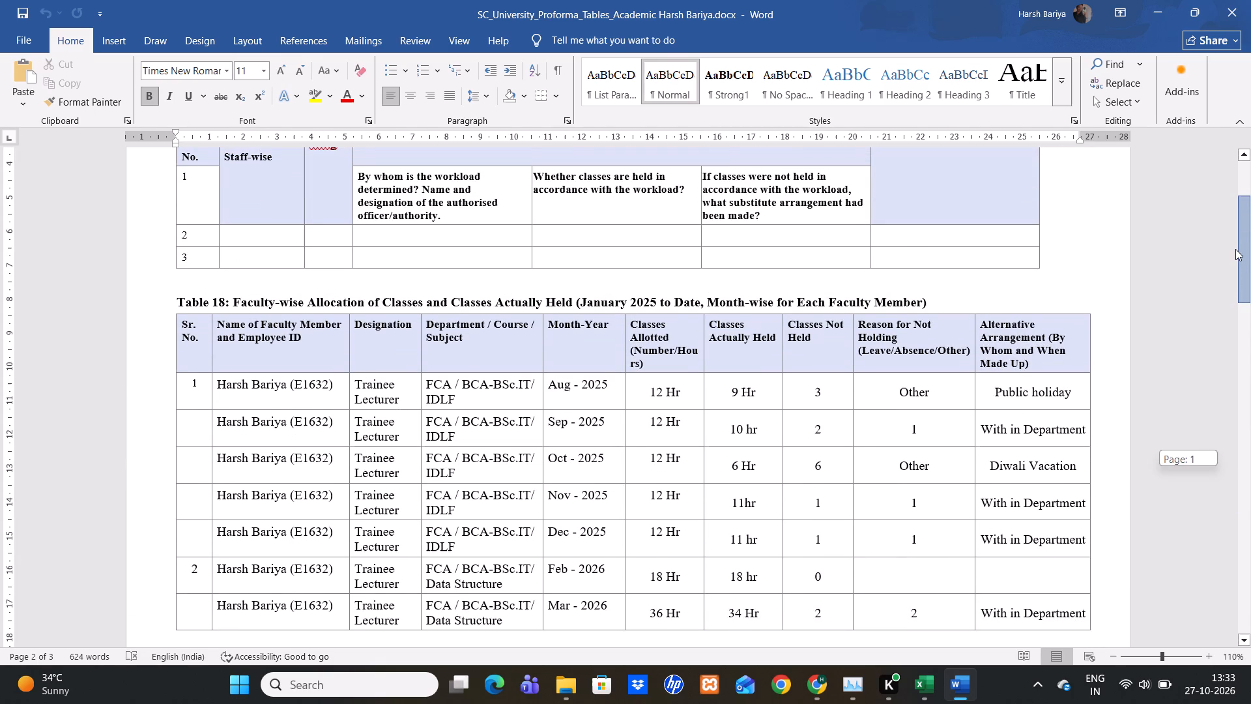
left_click_drag(1235, 249, 1245, 504)
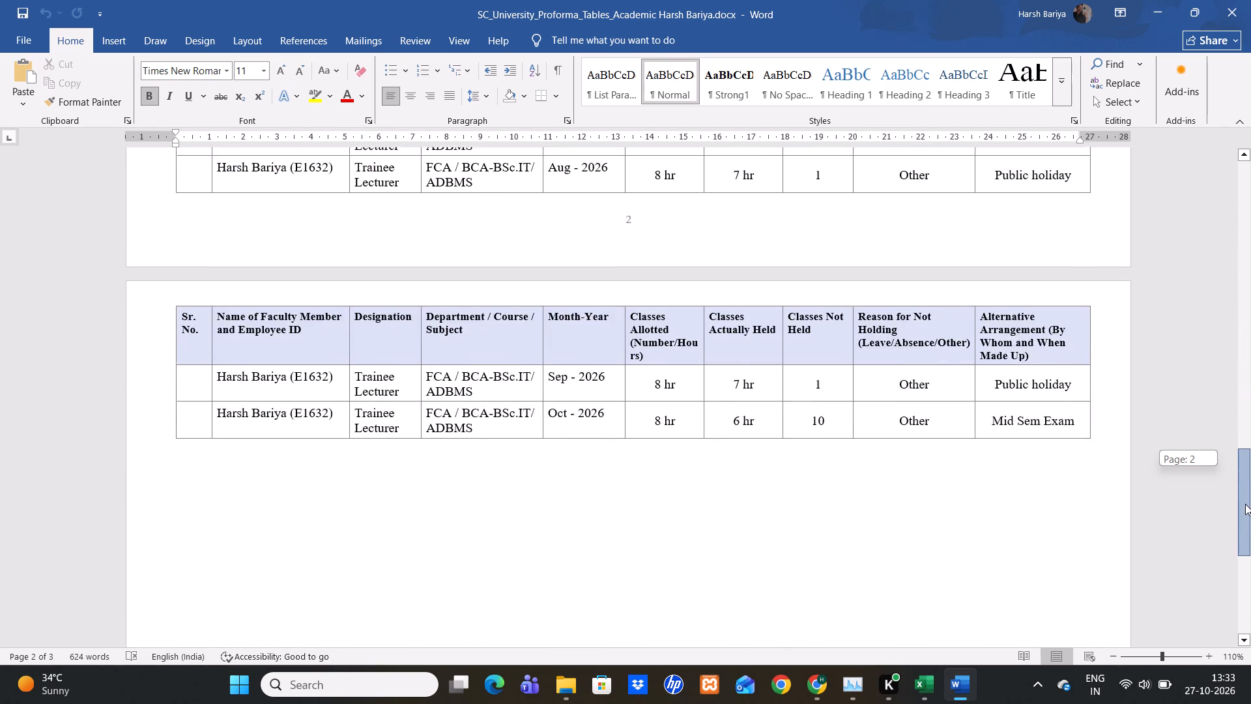
left_click_drag(1245, 504, 1226, 234)
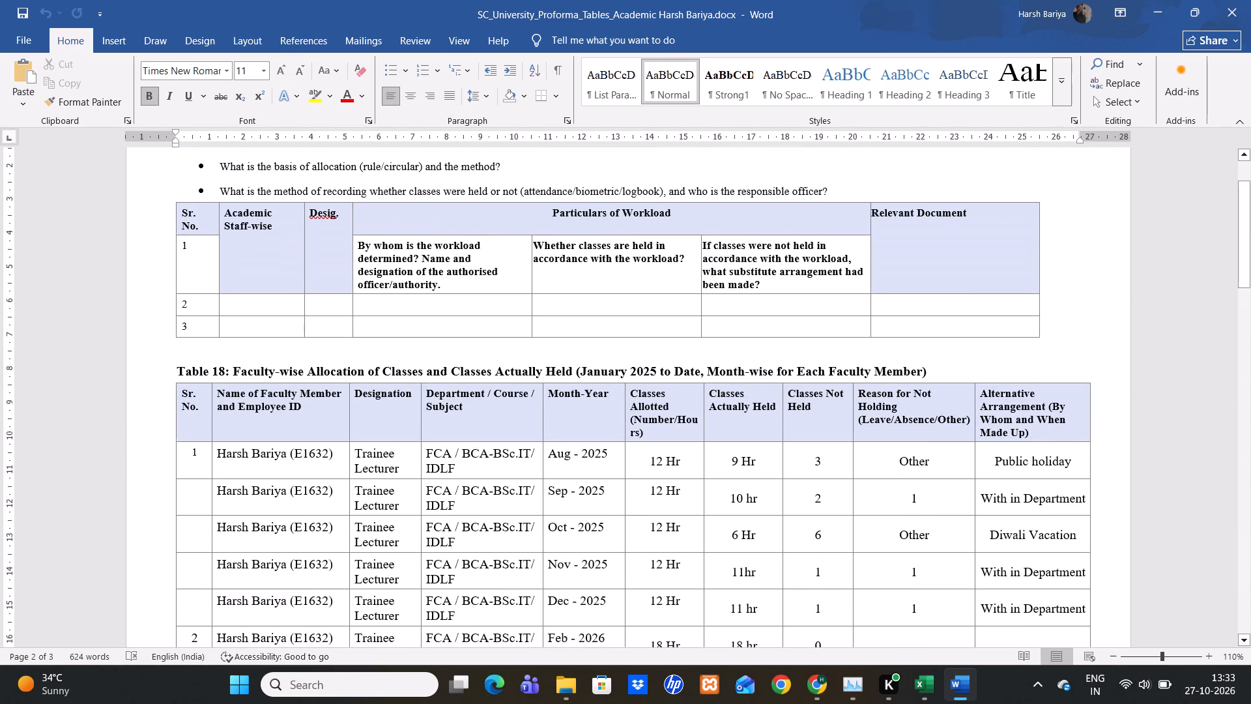
left_click_drag(1250, 225, 1250, 181)
left_click(1250, 0)
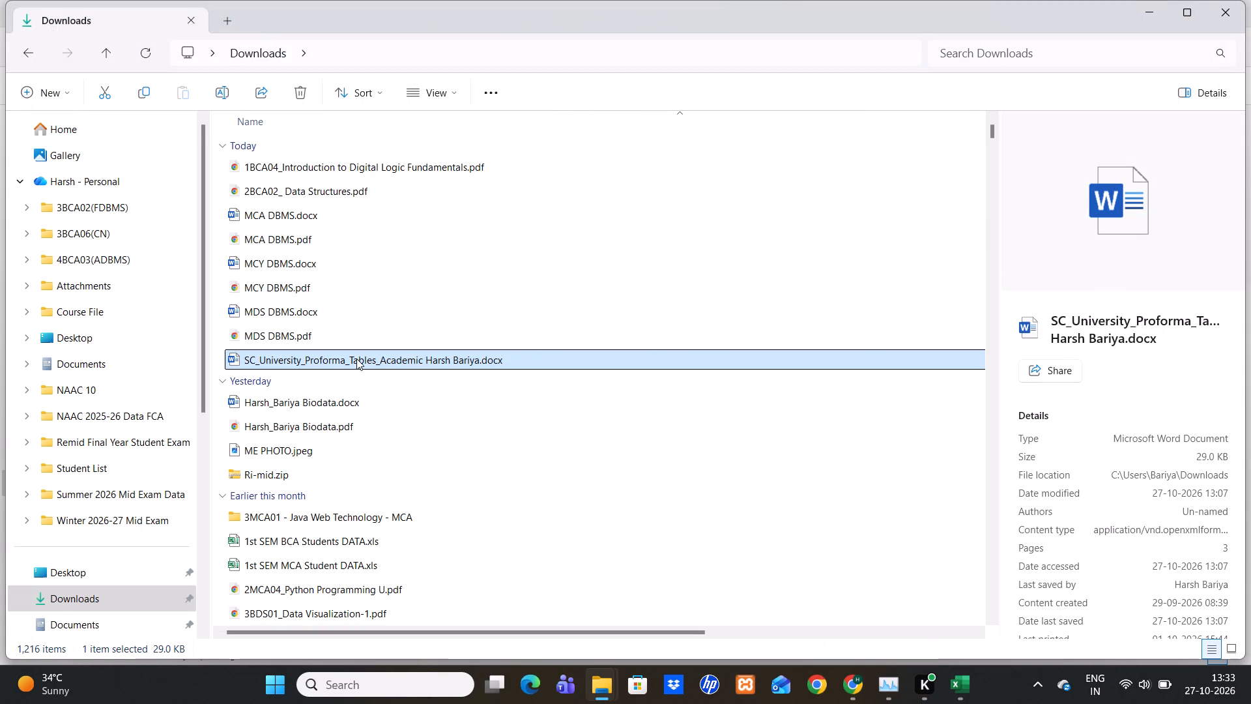
Duplicate the SC_University_Proforma_Tables_Academic document within the Downloads folder.
key("ctrl+c")
key("ctrl+v")
Rename the duplicate to SC_University_Proforma_Tables_Academic followed by the other faculty member's name, replacing the original name and copy suffix.
left_click(388, 380)
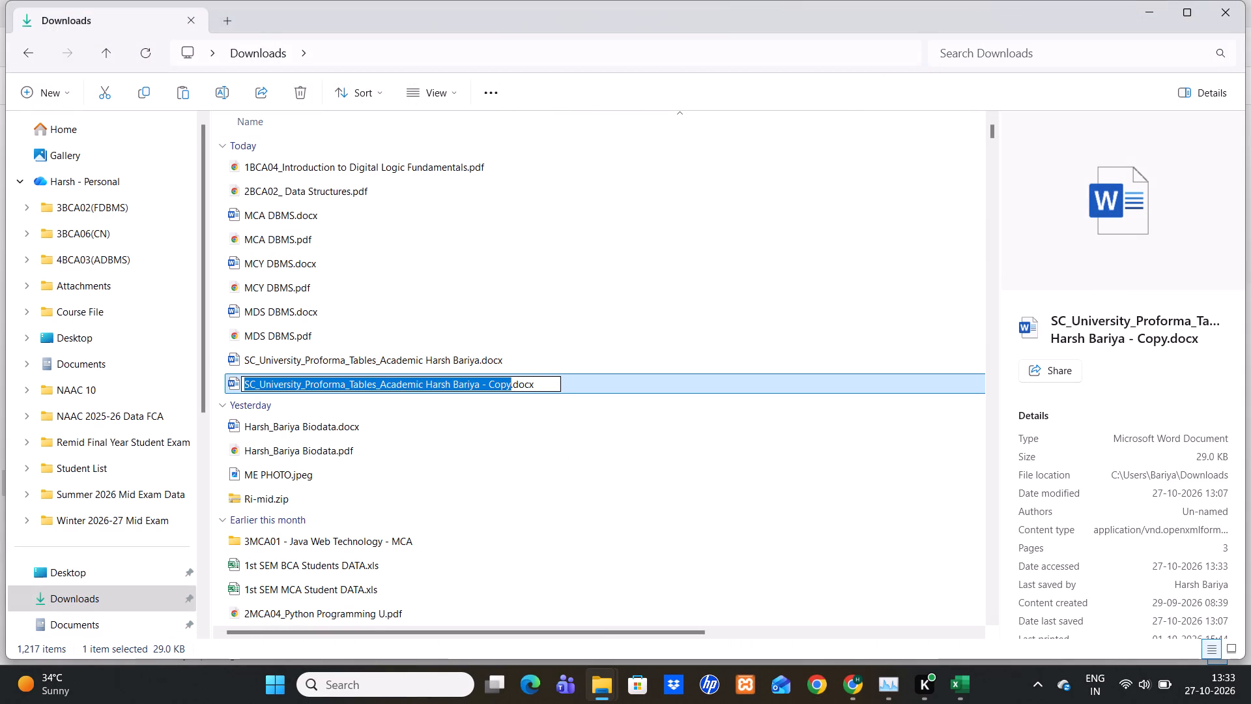
key("Right")
key("BackSpace")
key("BackSpace")
key("BackSpace")
key("BackSpace")
key("BackSpace")
key("BackSpace")
key("BackSpace")
key("BackSpace")
key("BackSpace")
key("BackSpace")
key("BackSpace")
key("BackSpace")
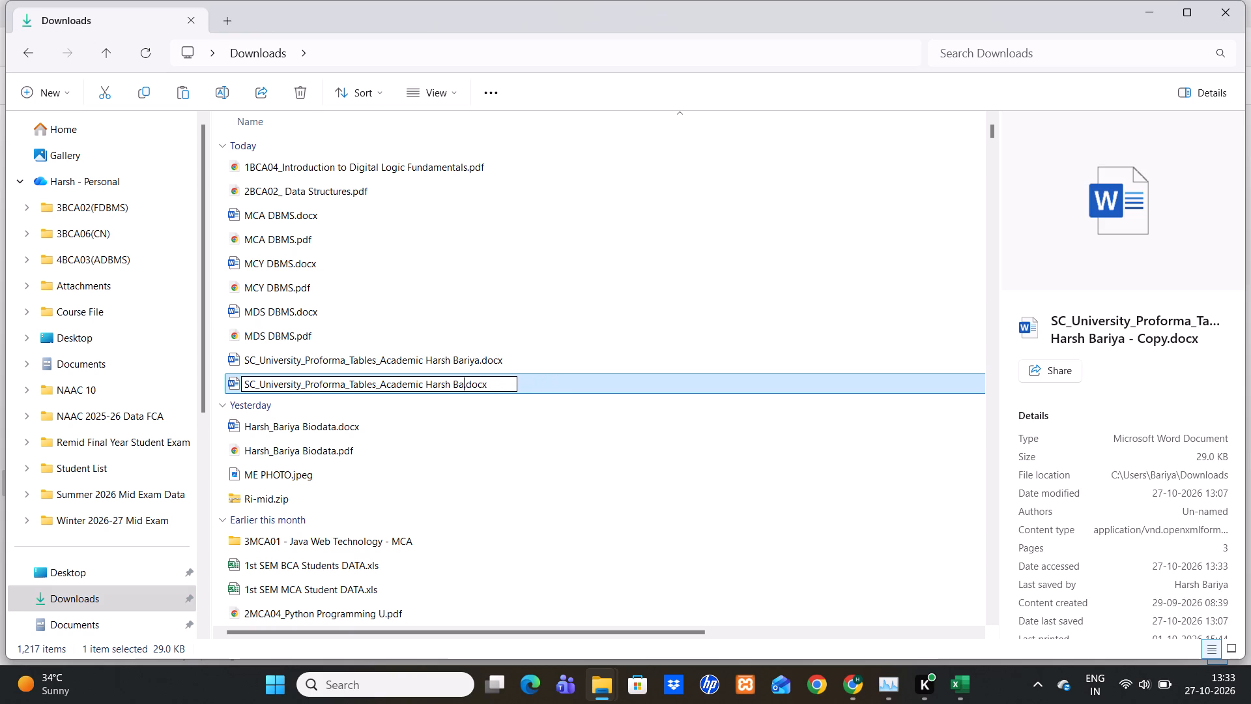
key("BackSpace")
key("BackSpace")
key("BackSpace")
key("BackSpace")
key("BackSpace")
key("BackSpace")
key("BackSpace")
key("BackSpace")
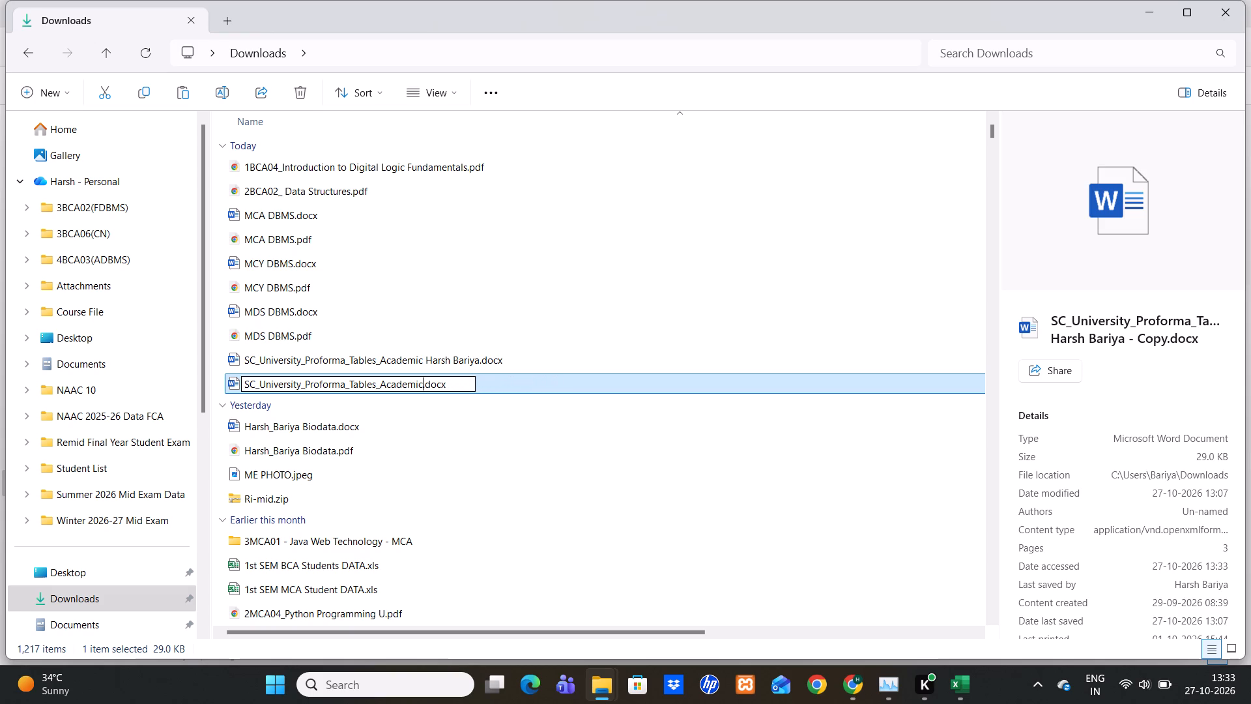
key("space")
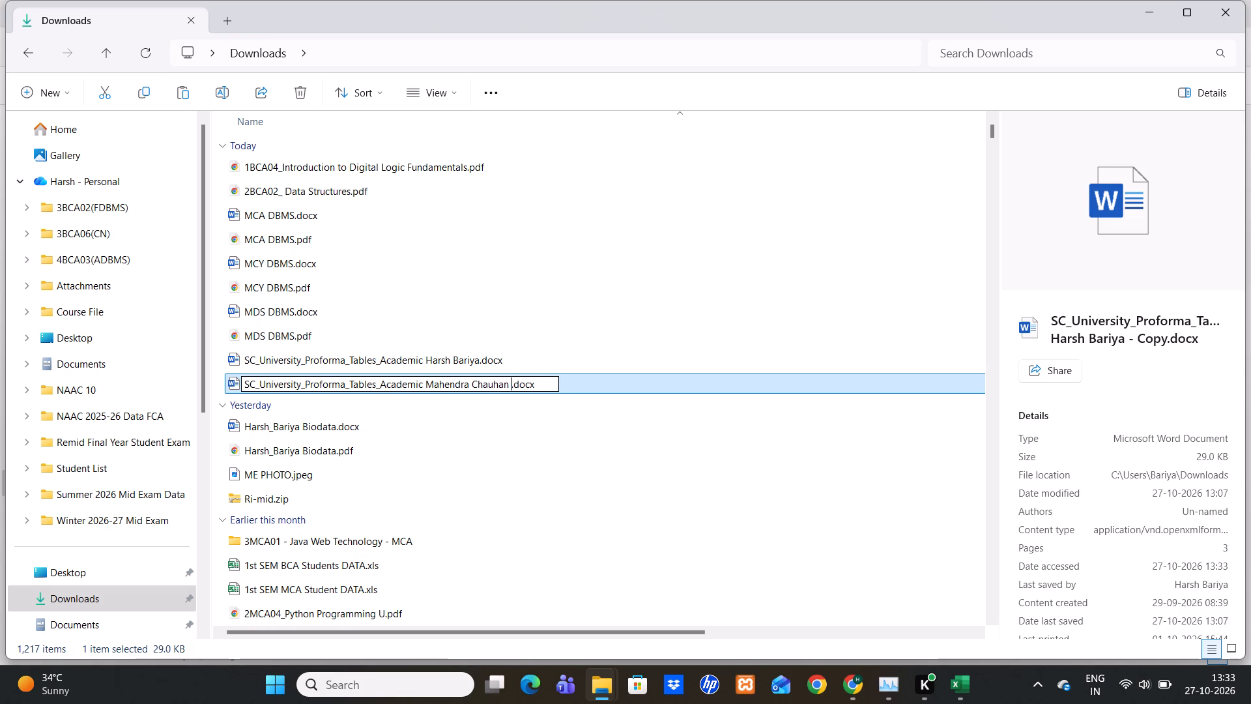
key("BackSpace")
key("Return")
Open the renamed proforma copy and enable editing.
key("Return")
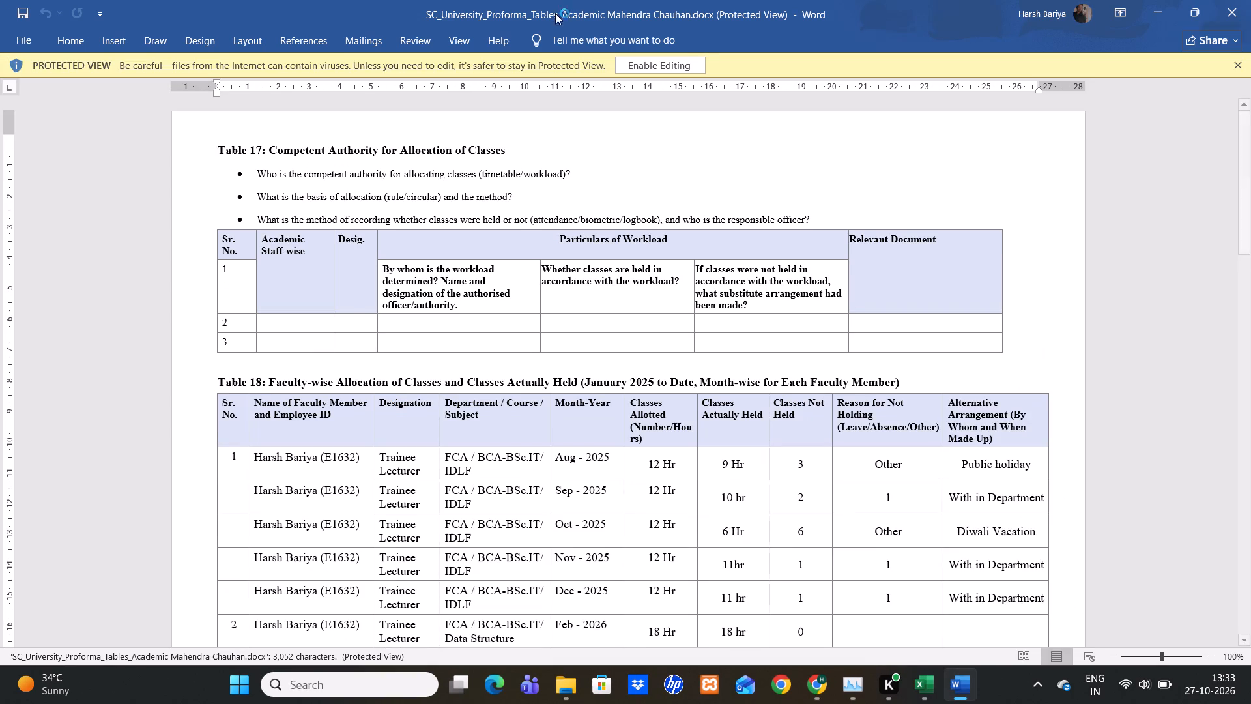
left_click(682, 62)
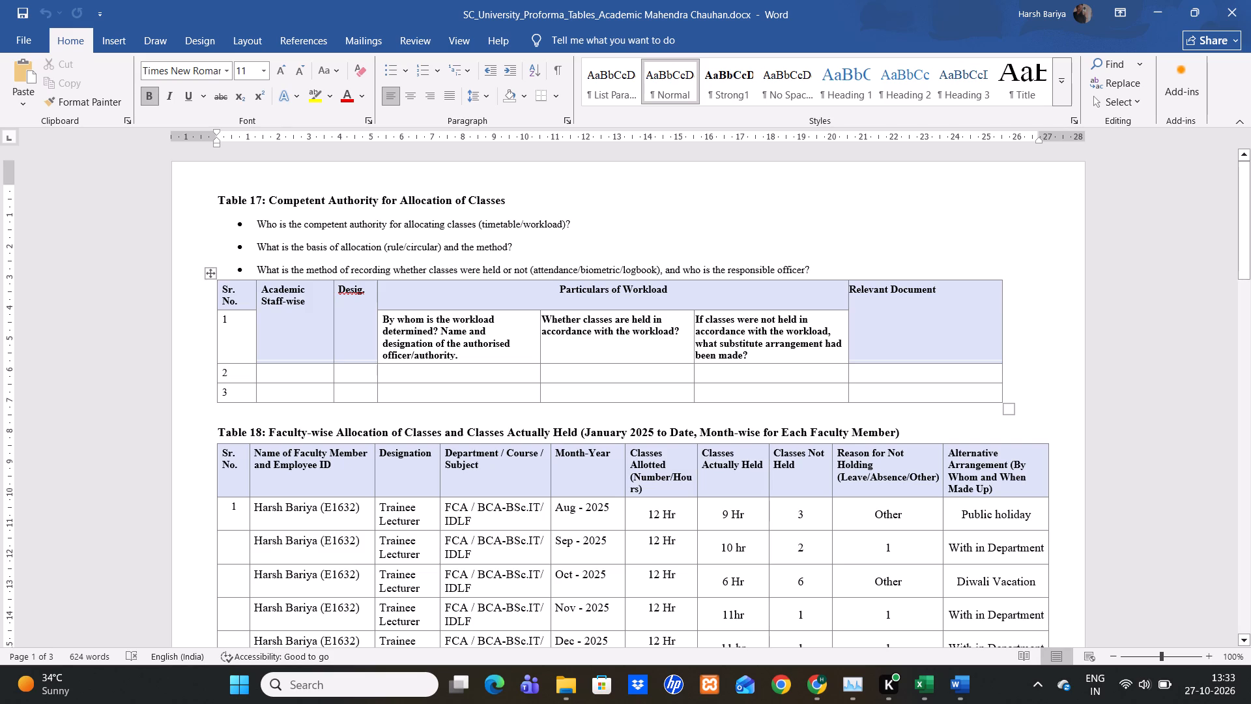
Examine the Table 18 class-allocation rows in the copied proforma.
left_click(286, 370)
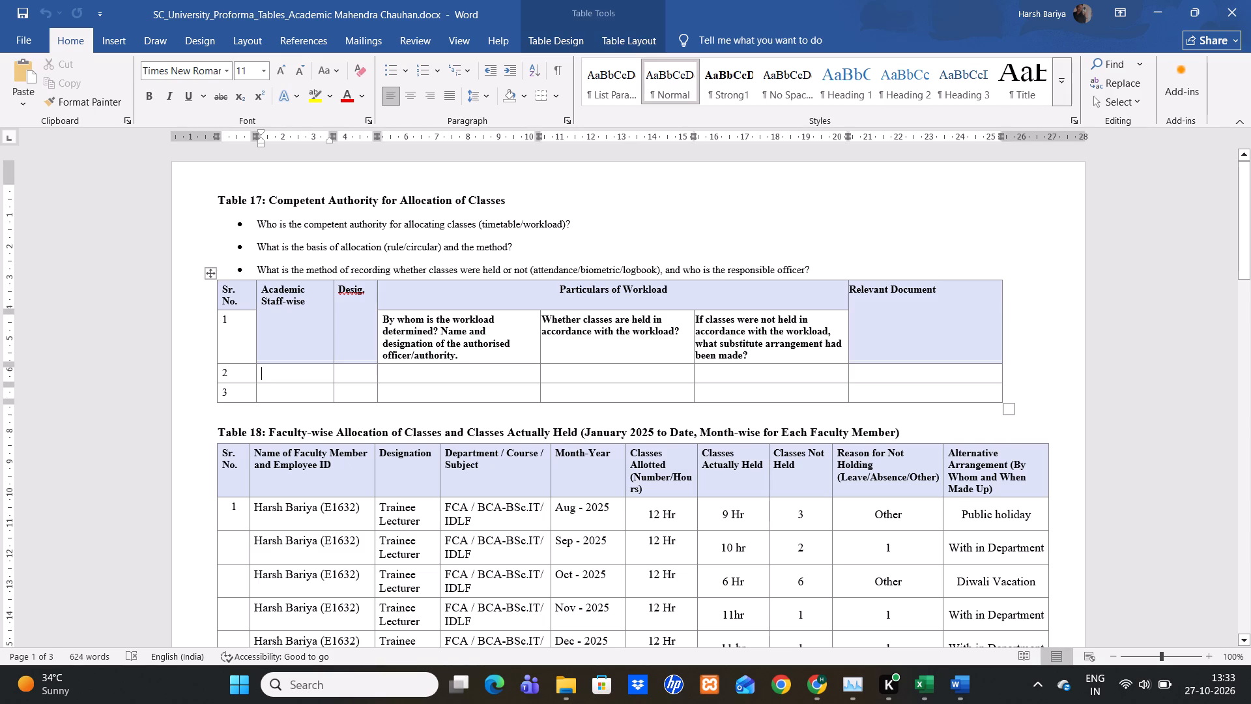
left_click_drag(1248, 222, 1250, 250)
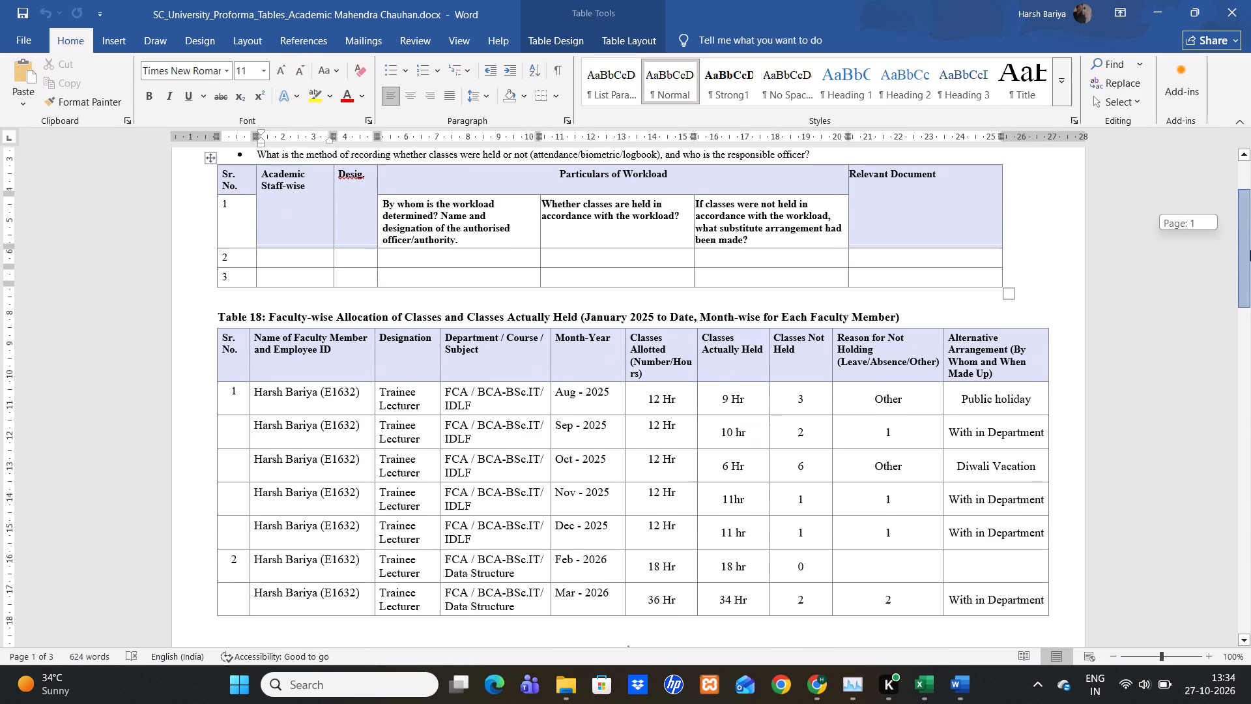
left_click_drag(1250, 250, 1250, 265)
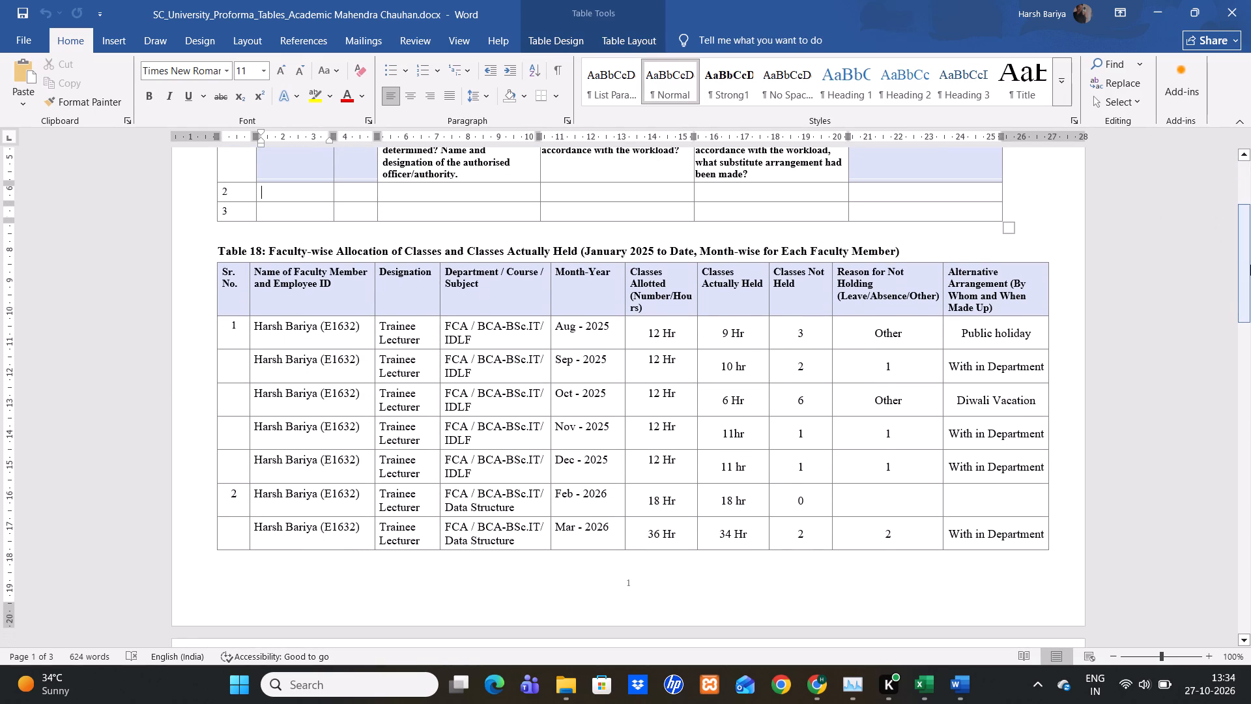
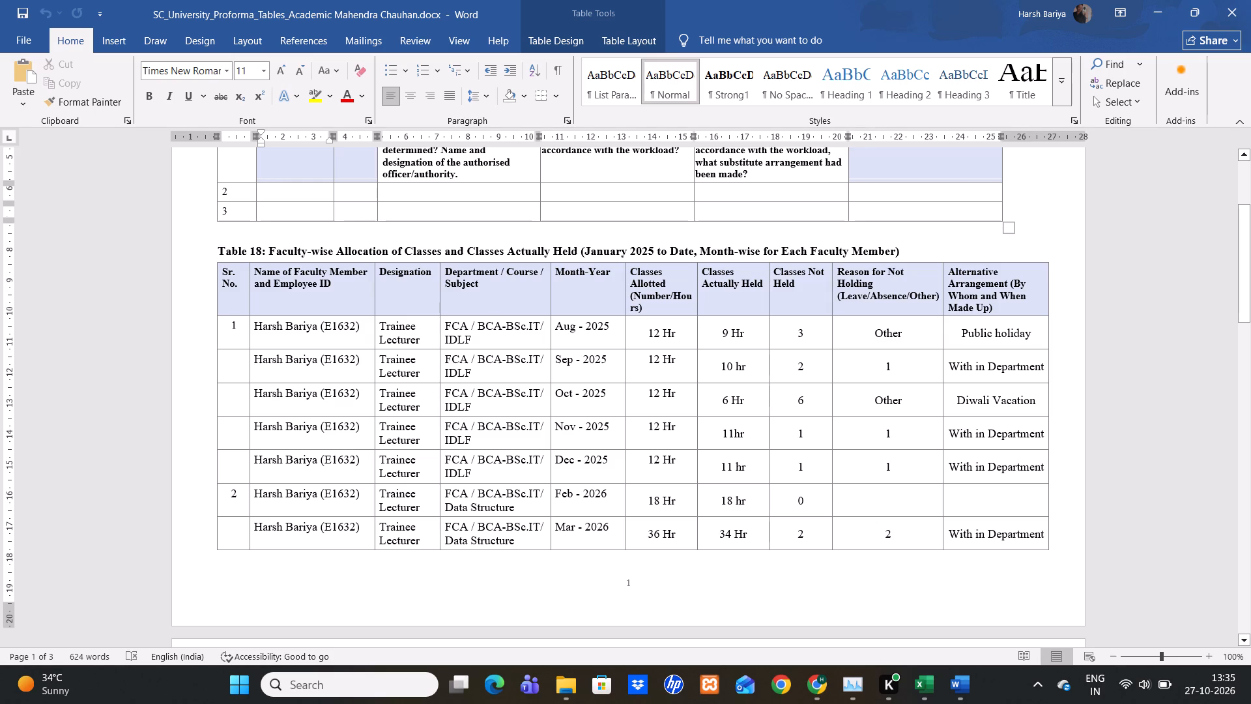
Insert "Assitant" between Trainee and Lecturer in the designation of the Sep - 2025 row in Table 18.
left_click(416, 359)
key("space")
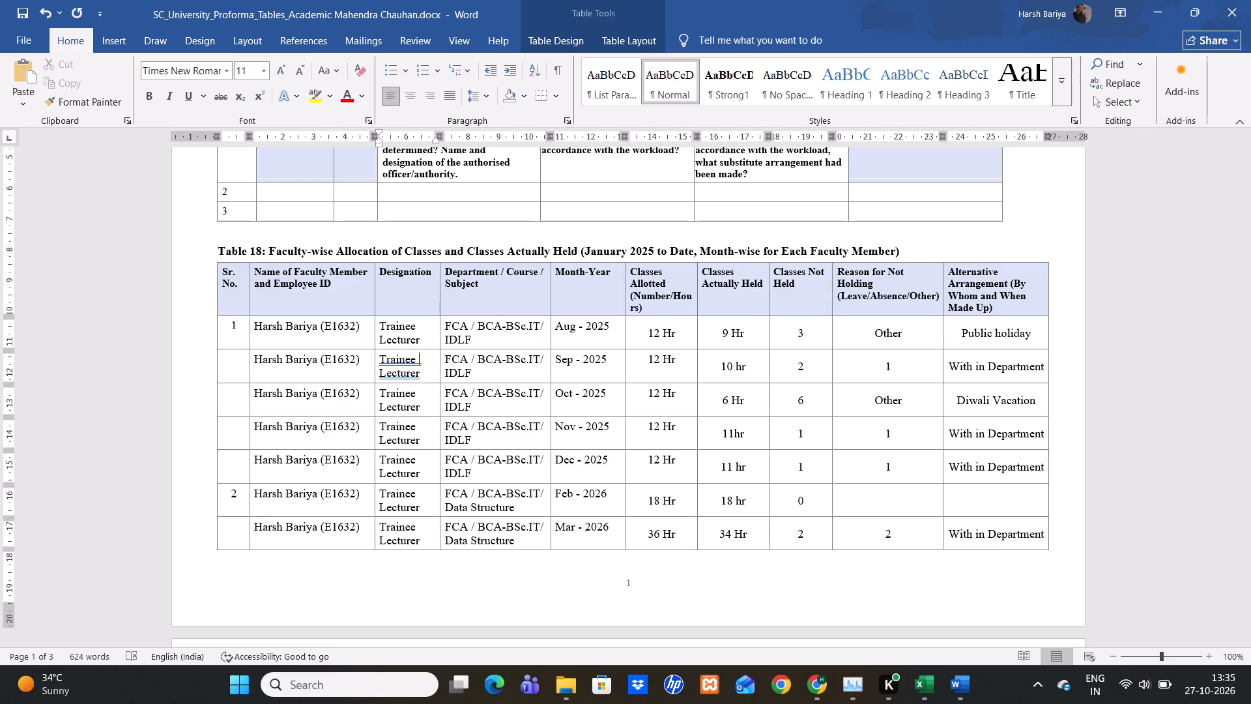
key("BackSpace")
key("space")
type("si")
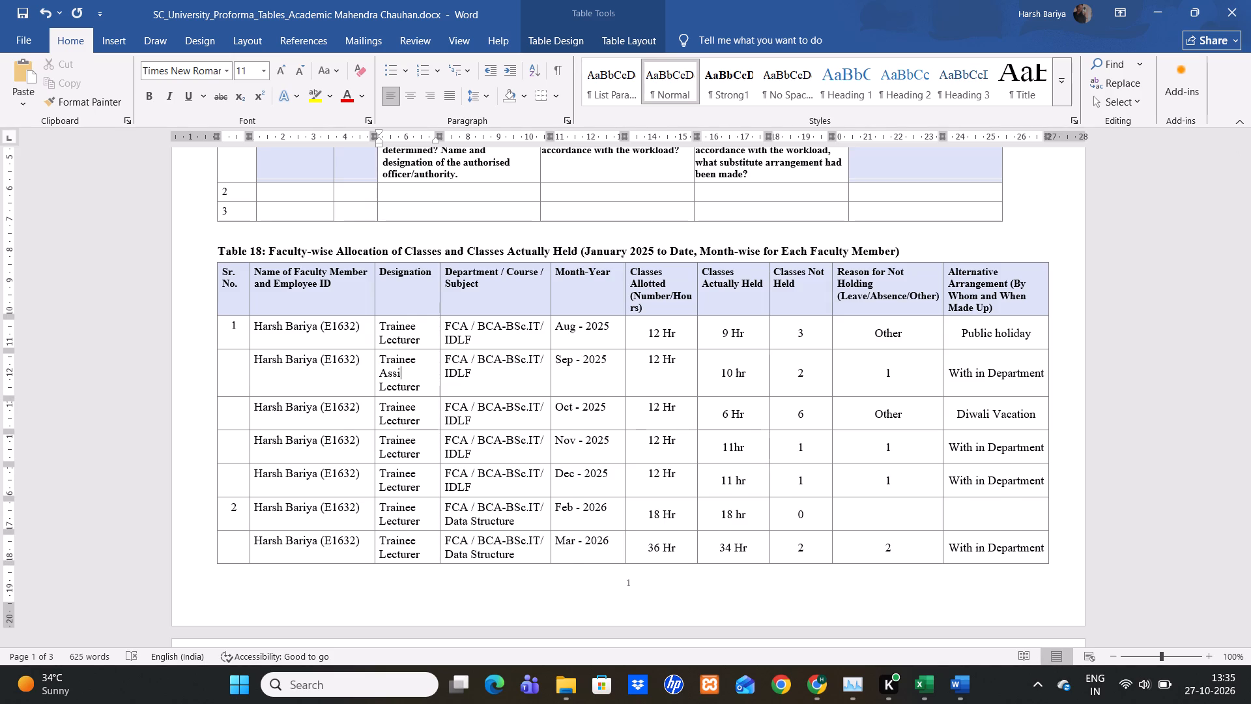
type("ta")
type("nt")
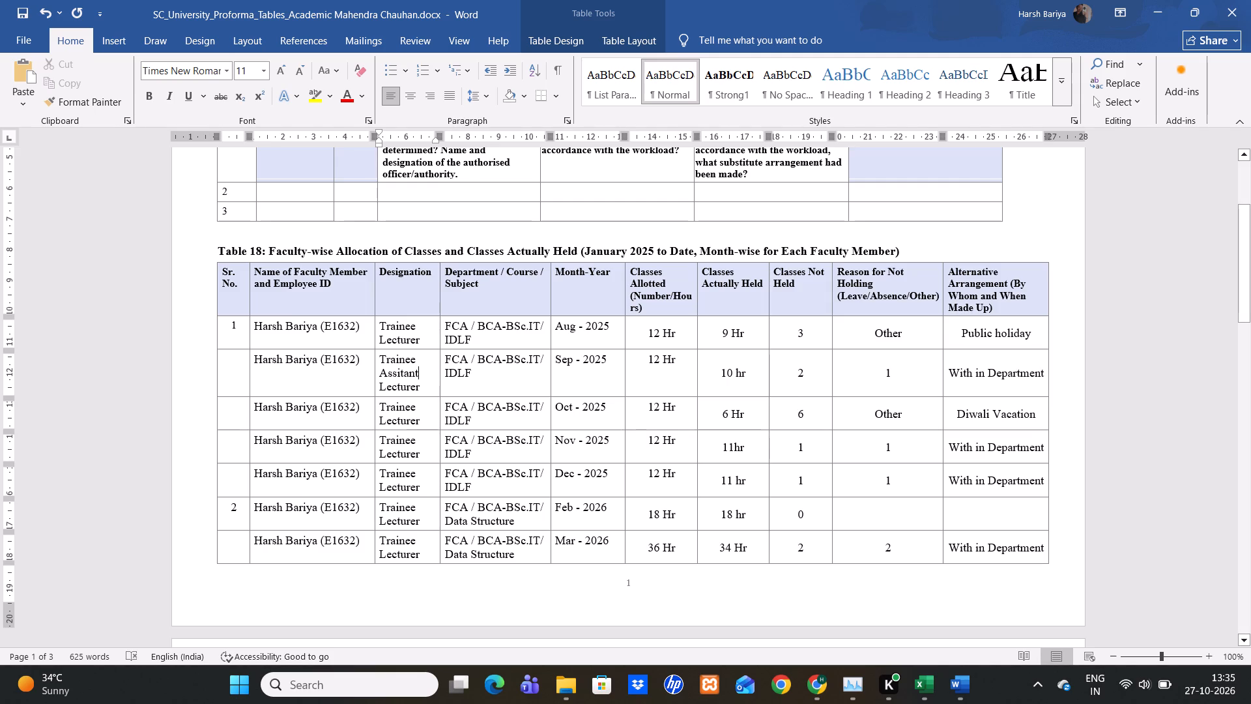
Clear the designation from the Aug - 2025 row of Table 18.
left_click_drag(422, 336, 413, 336)
left_click_drag(413, 336, 382, 323)
key("BackSpace")
Correct the misspelled word in the Sep - 2025 designation to Assistant.
right_click(403, 374)
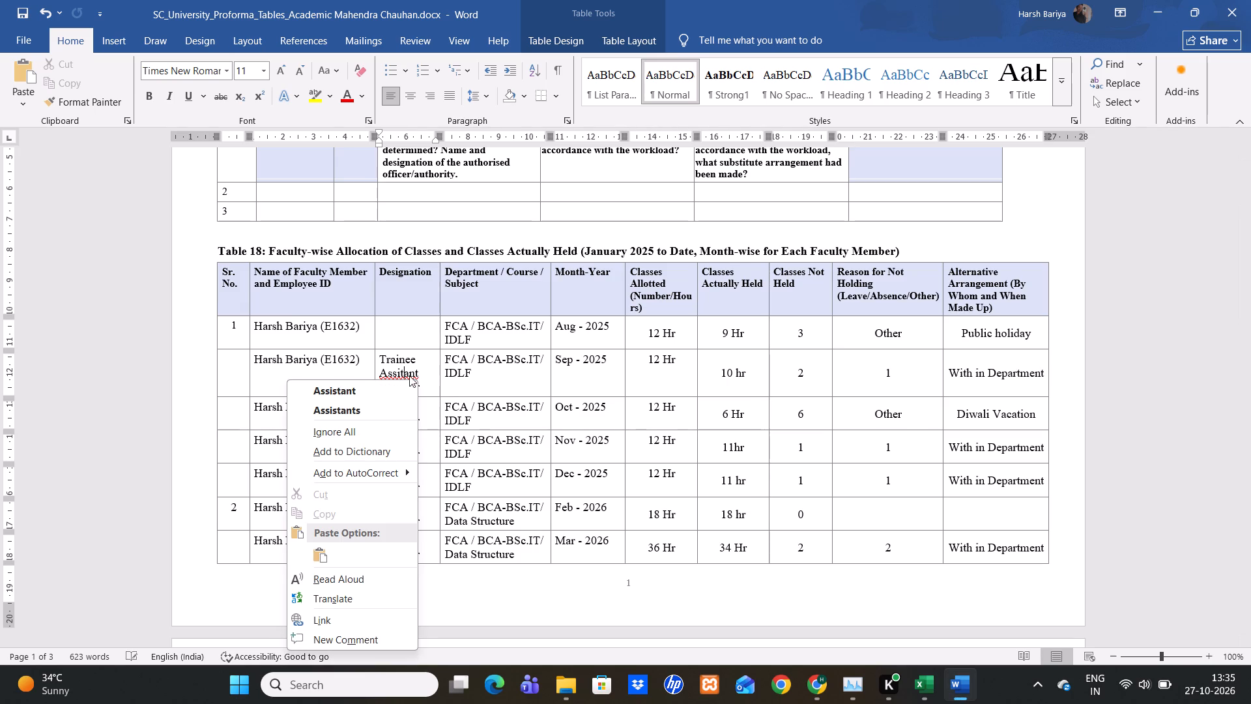
left_click(390, 384)
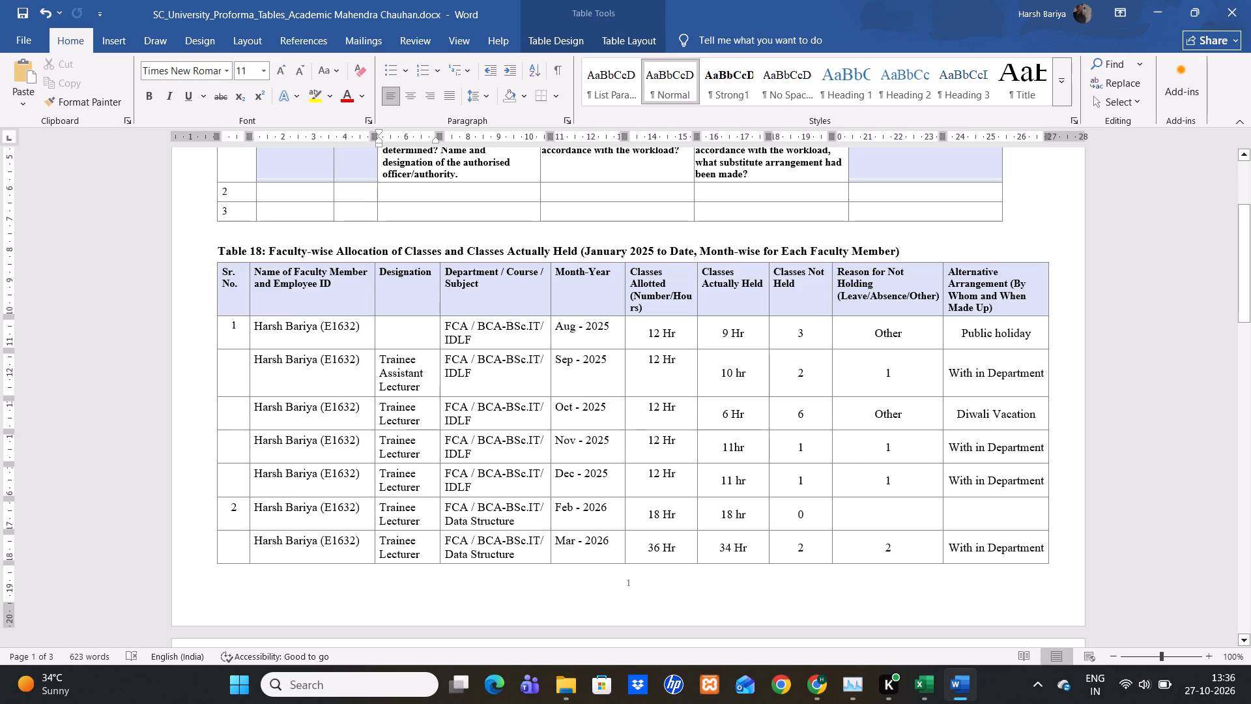
Copy the Trainee Assistant Lecturer designation from the Sep - 2025 row into the Oct - 2025 through Mar - 2026 rows.
double_click(397, 374)
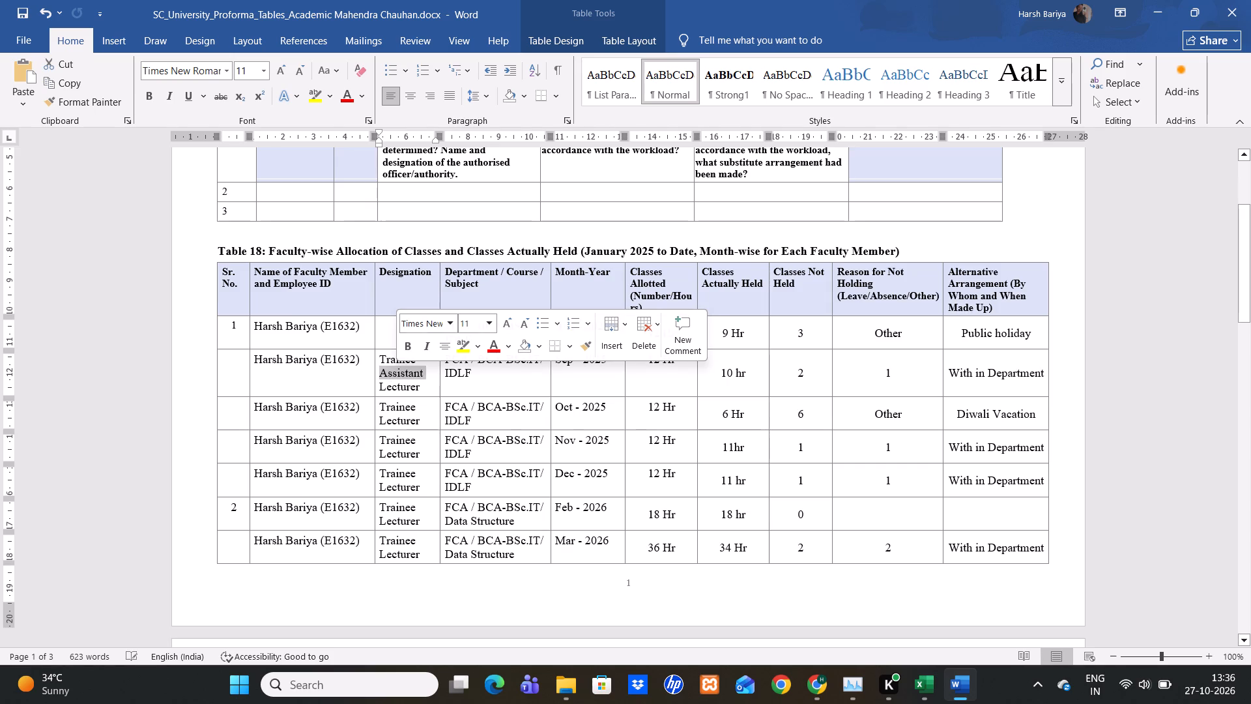
left_click(381, 362)
left_click_drag(381, 362, 412, 385)
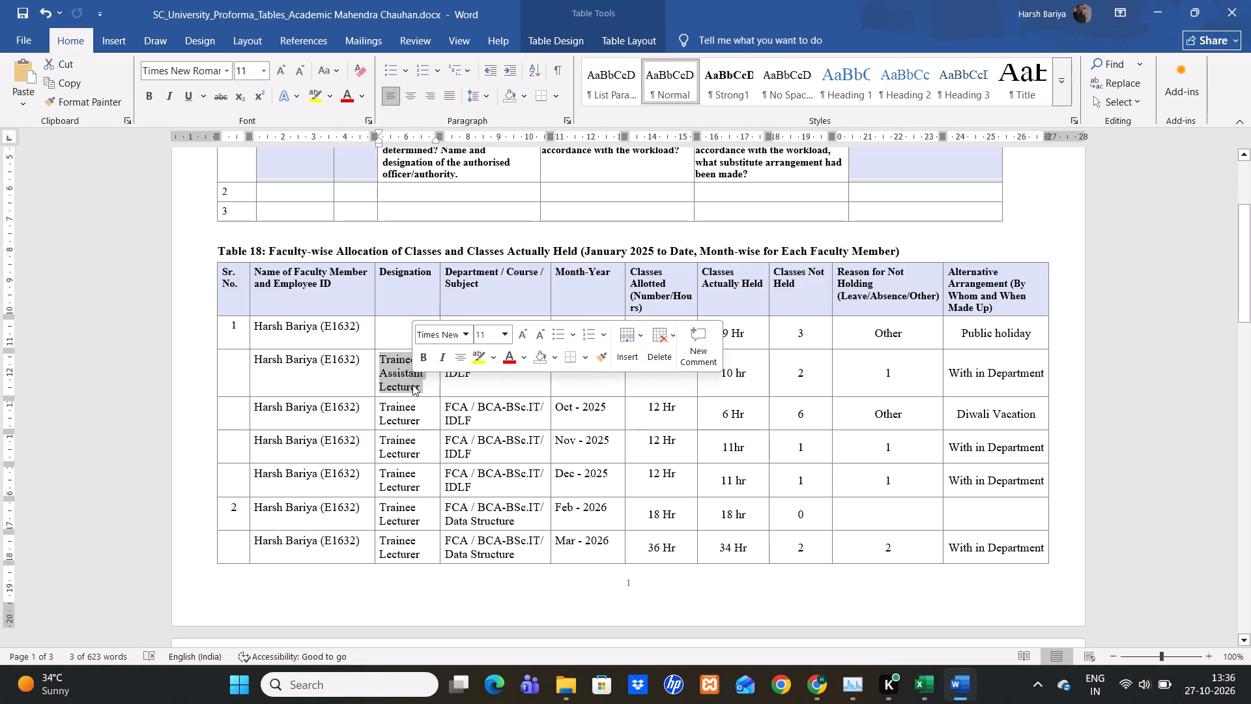
key("ctrl+c")
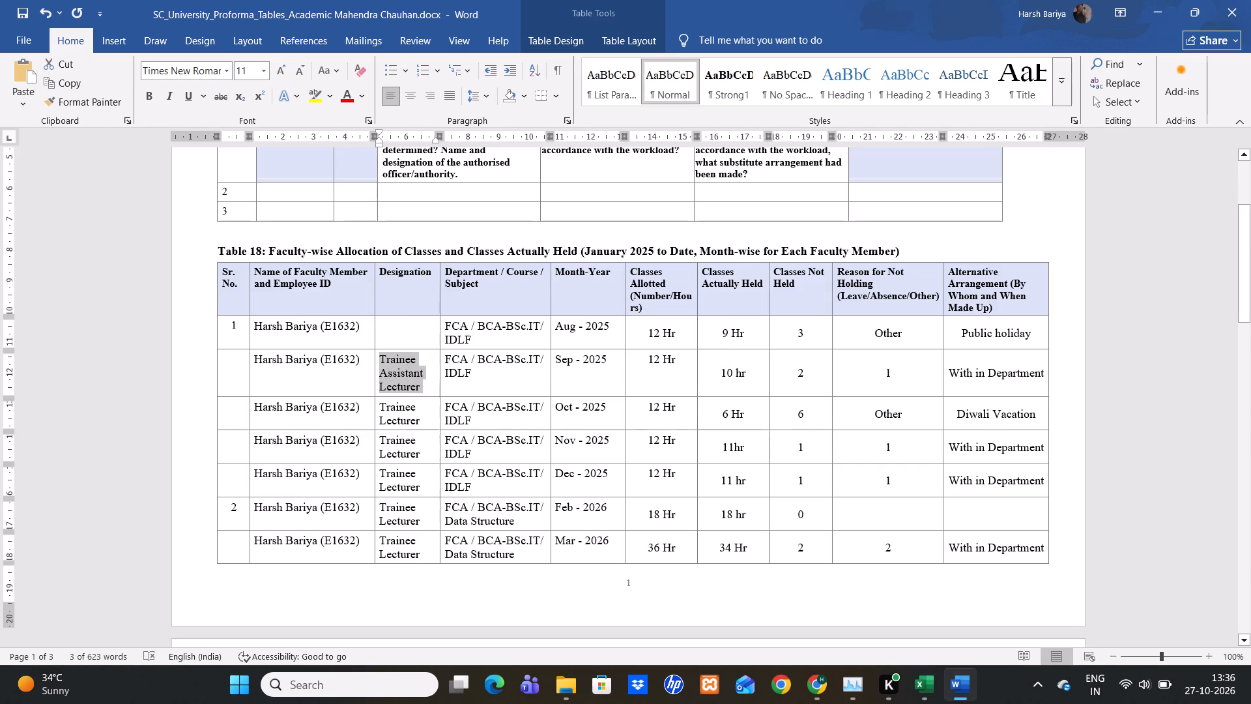
left_click_drag(382, 406, 399, 540)
key("ctrl+v")
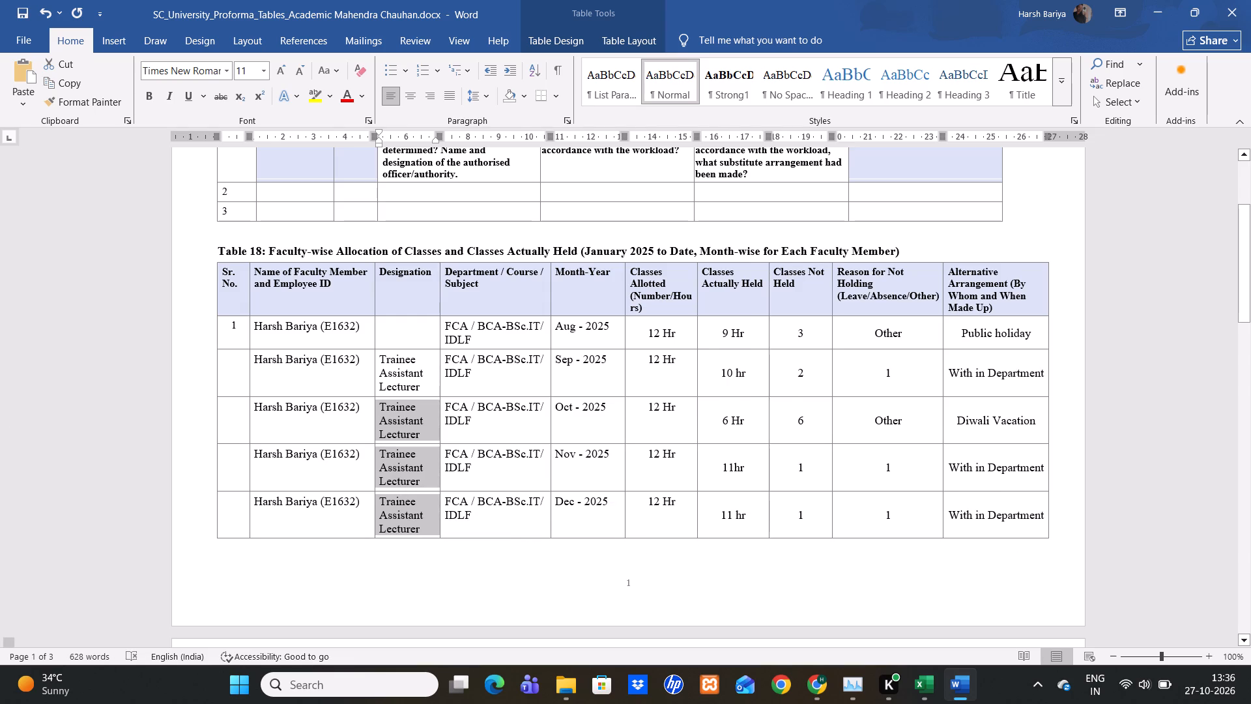
Replace the faculty name in the Aug - 2025 row with the other faculty member's name, as in the file name.
left_click_drag(314, 329, 267, 325)
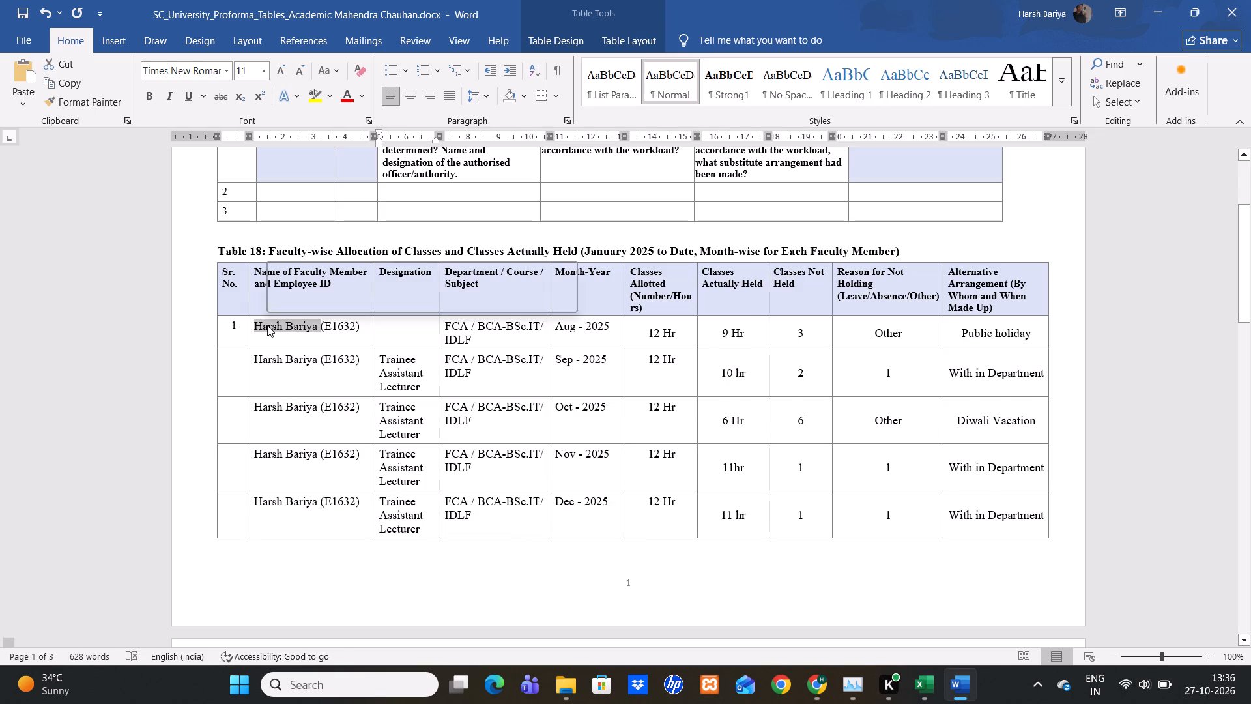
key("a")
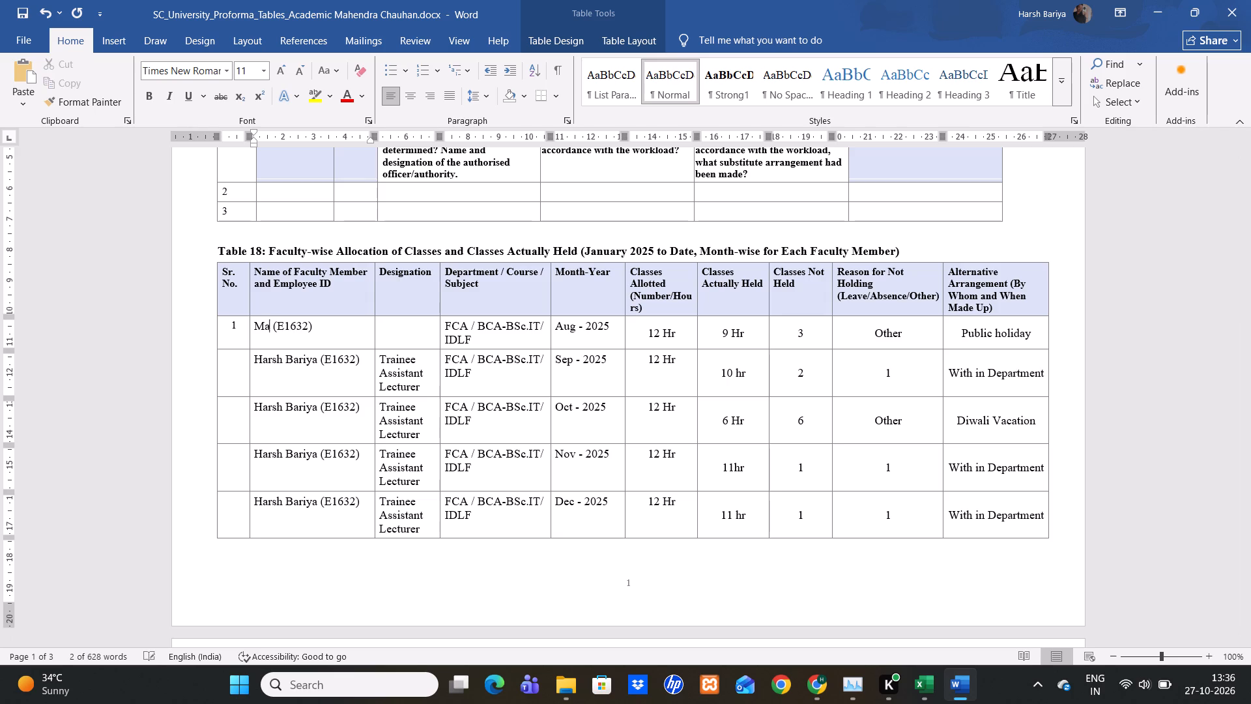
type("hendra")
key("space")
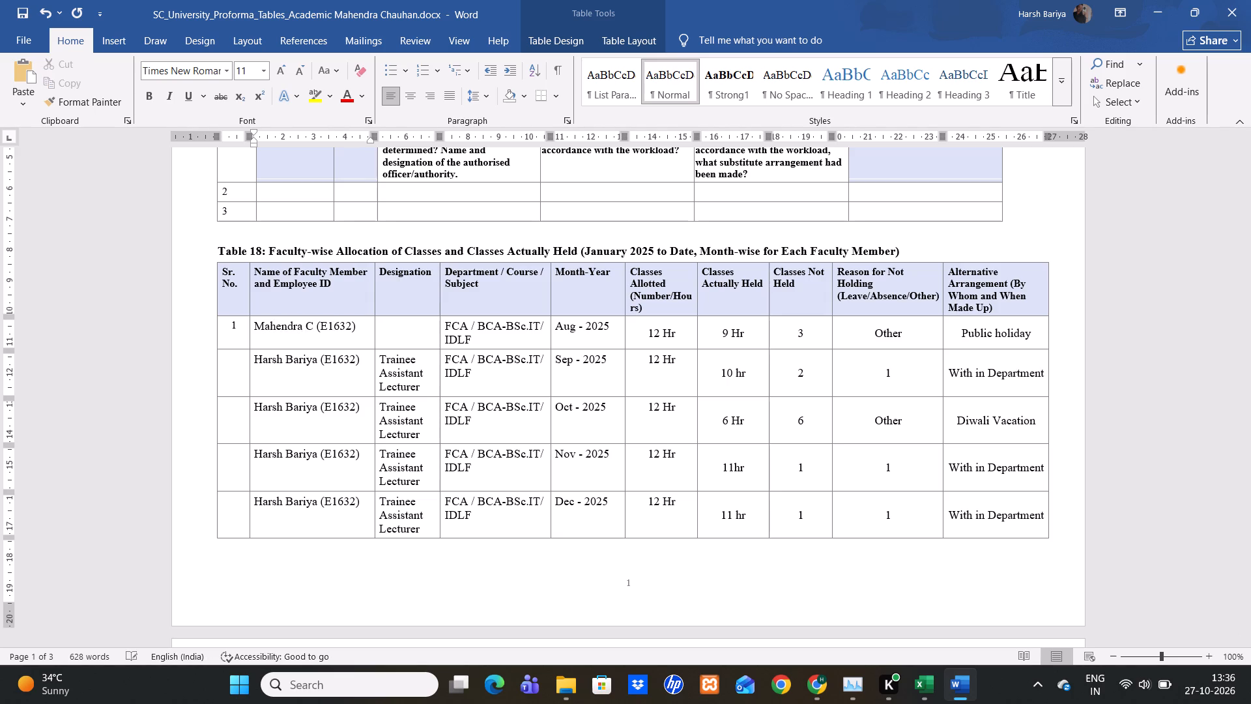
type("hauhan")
Replace the employee ID in the Aug - 2025 row with the other faculty member's employee ID.
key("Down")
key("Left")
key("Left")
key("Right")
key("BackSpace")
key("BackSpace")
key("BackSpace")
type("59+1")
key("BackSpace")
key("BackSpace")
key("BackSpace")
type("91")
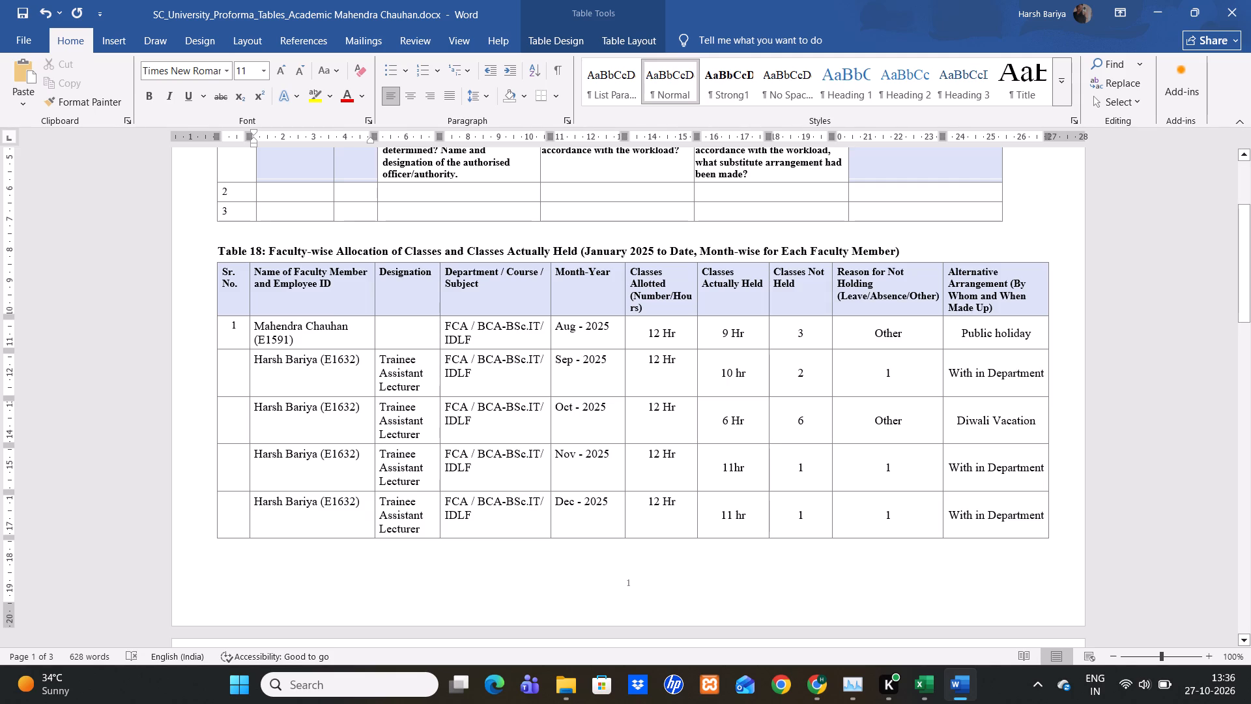
Copy the new faculty name and employee ID from the Aug - 2025 row into the Sep - 2025 through Dec - 2025 rows.
left_click_drag(255, 321, 278, 331)
left_click_drag(278, 331, 298, 337)
key("ctrl+c")
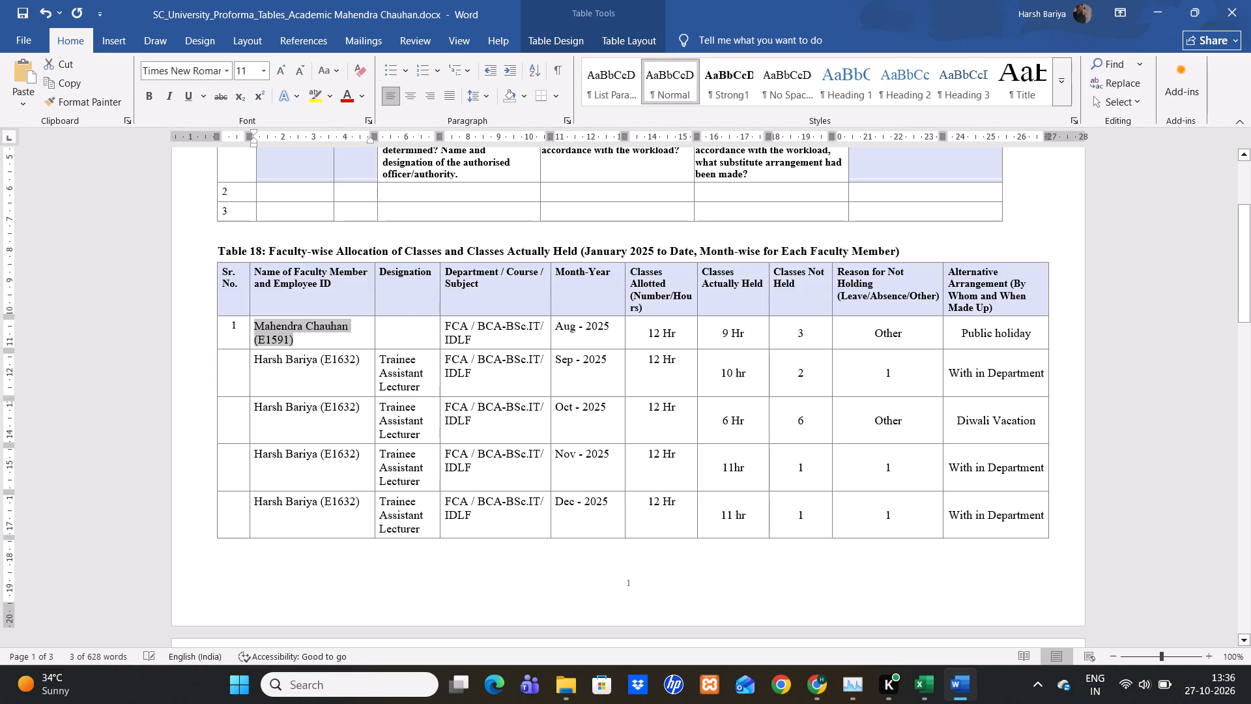
left_click_drag(255, 359, 308, 443)
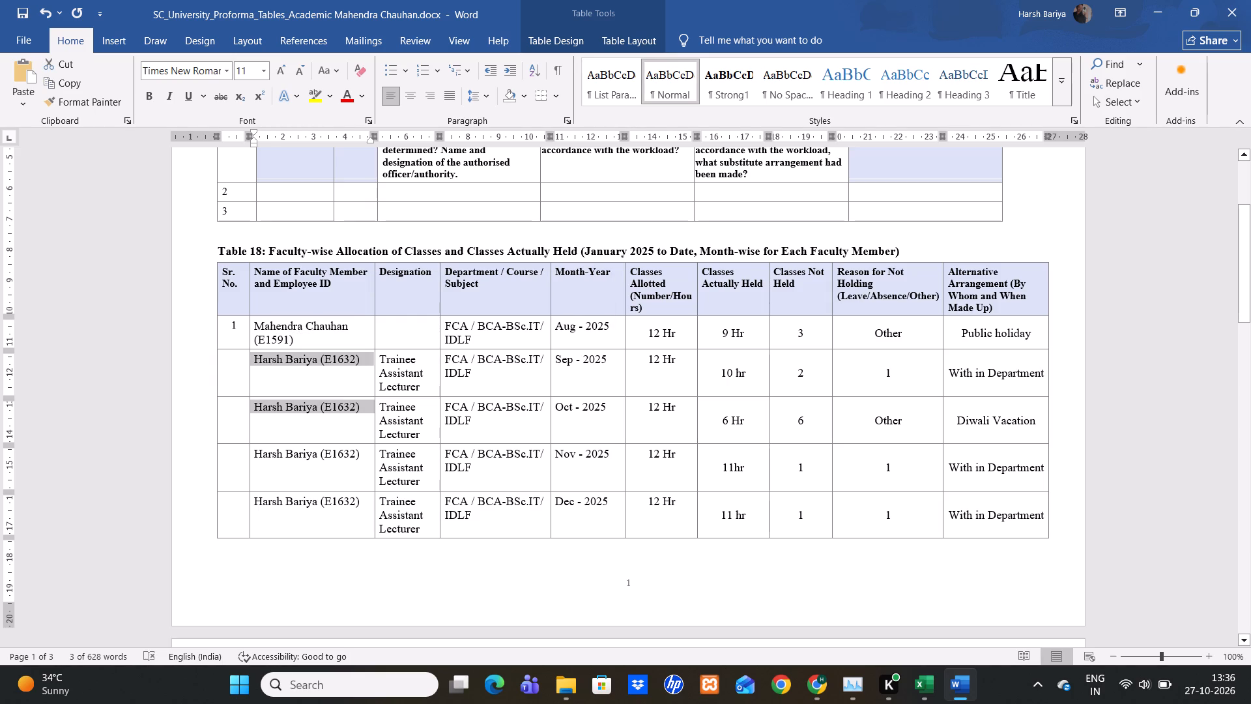
left_click_drag(308, 443, 352, 495)
key("ctrl+v")
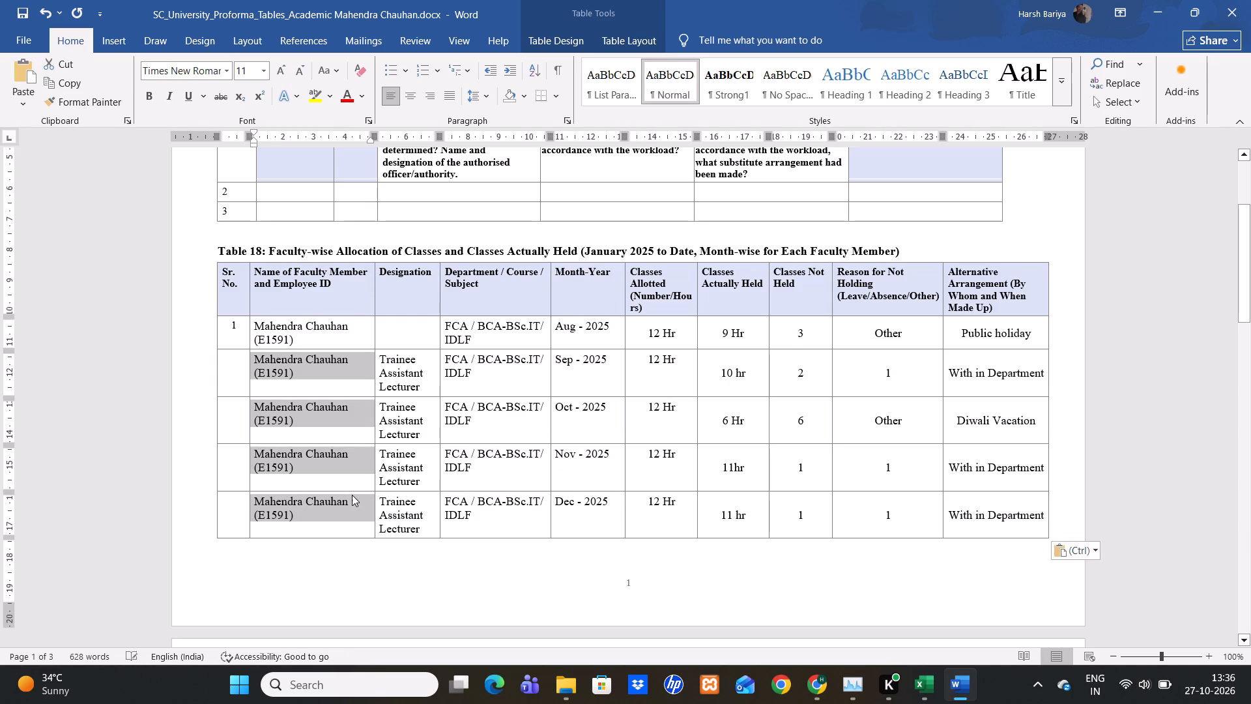
Copy the Trainee Assistant Lecturer designation into the empty designation cell of the Aug - 2025 row.
left_click_drag(381, 360, 386, 362)
left_click_drag(386, 362, 422, 390)
key("ctrl+c")
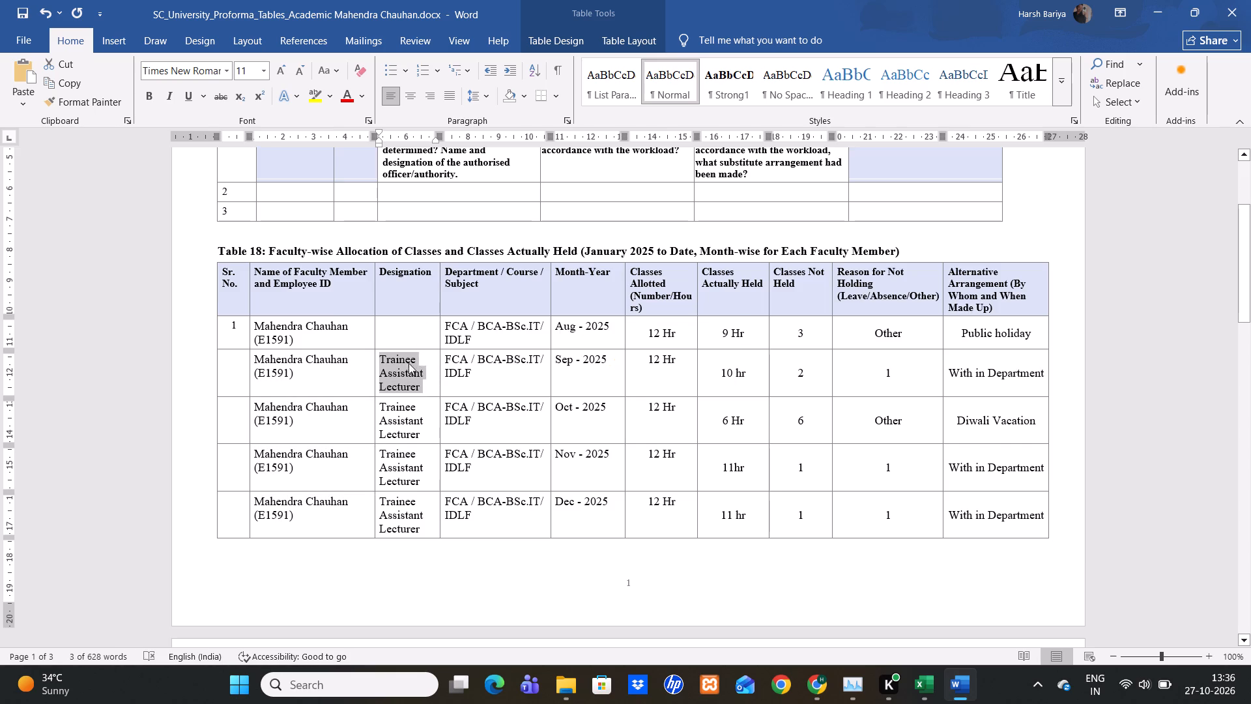
left_click(403, 327)
key("ctrl+v")
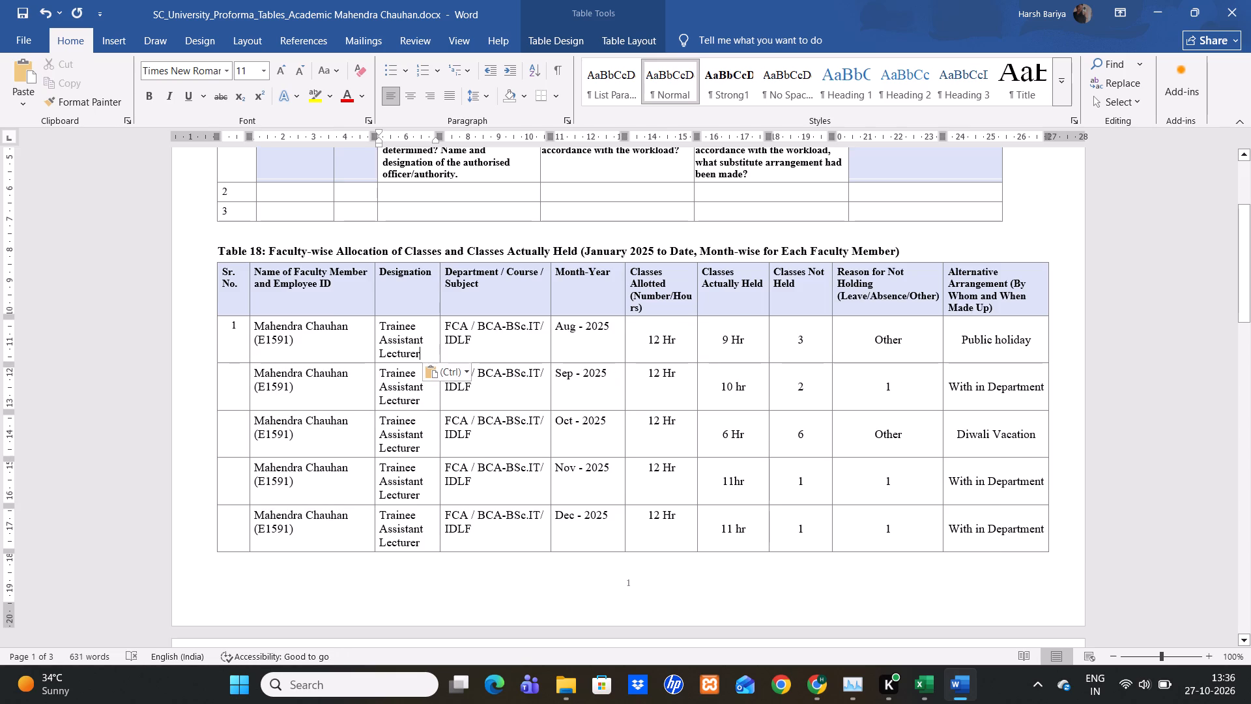
Review the Table 18 rows on all pages of the proforma, returning to the 2025 rows.
left_click(502, 383)
left_click_drag(1246, 243, 1250, 297)
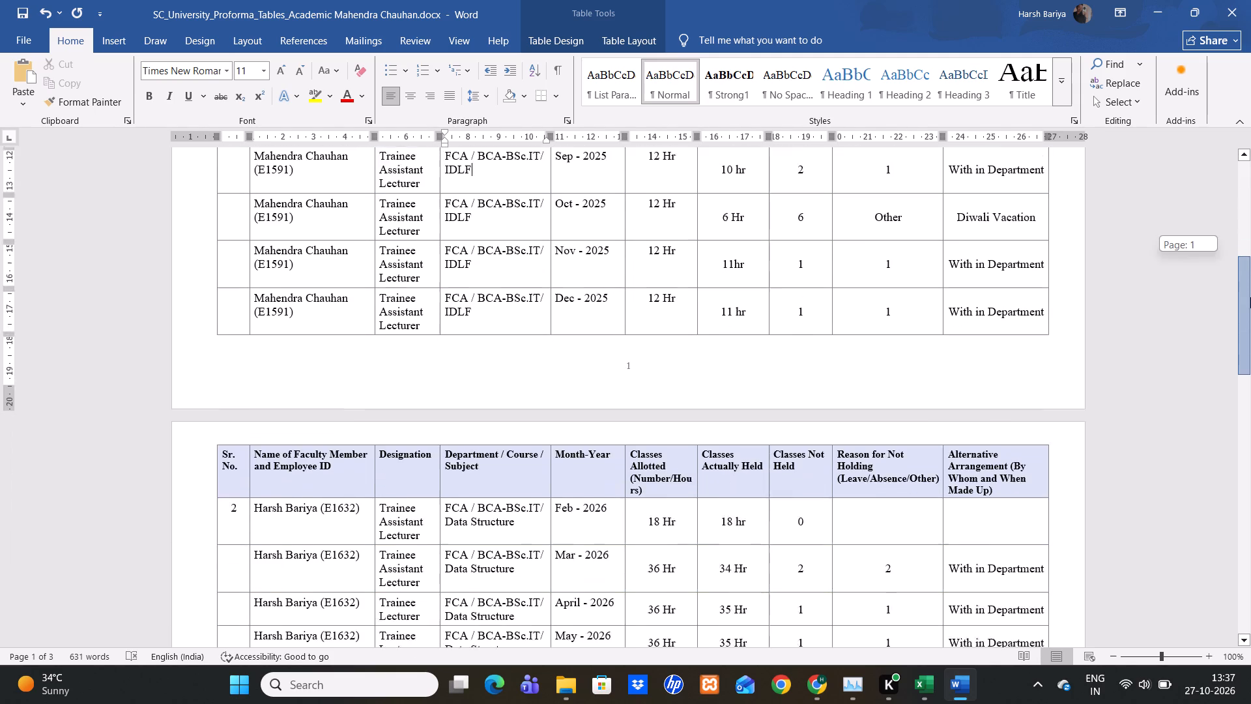
left_click_drag(1250, 297, 1250, 480)
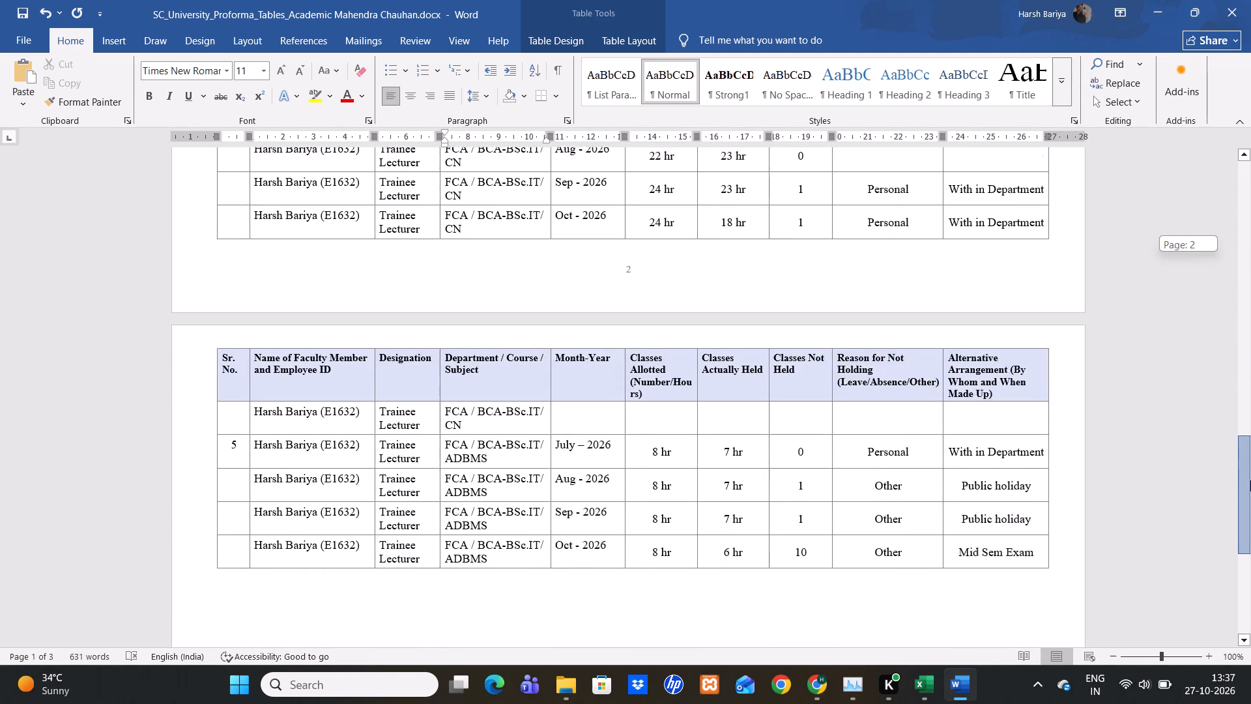
left_click_drag(1250, 480, 1250, 516)
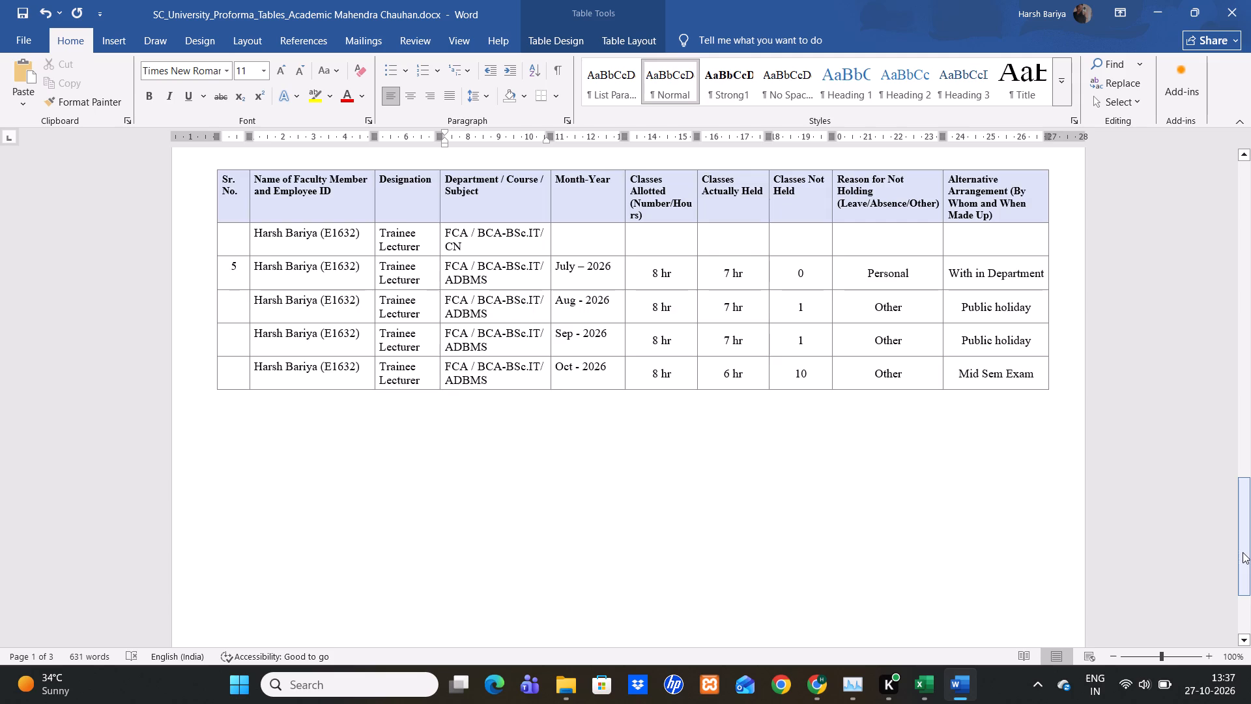
left_click_drag(1243, 552, 1250, 293)
left_click_drag(1250, 293, 1250, 229)
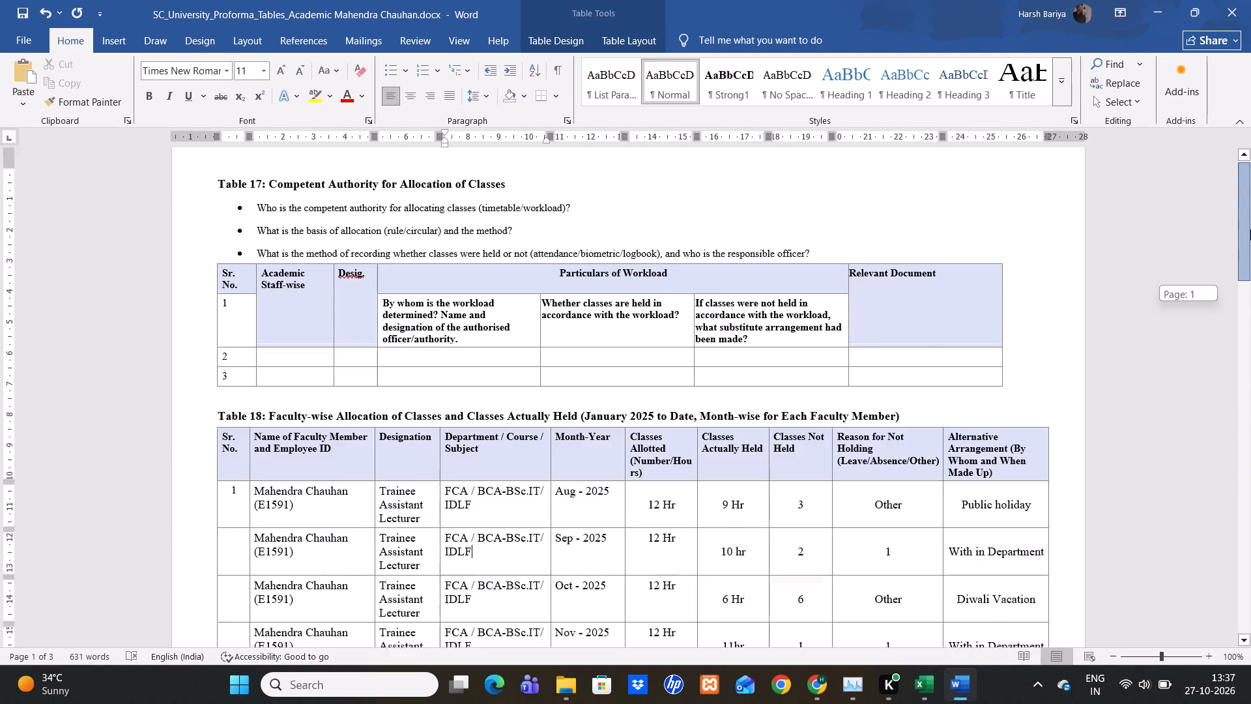
left_click_drag(1250, 229, 1250, 274)
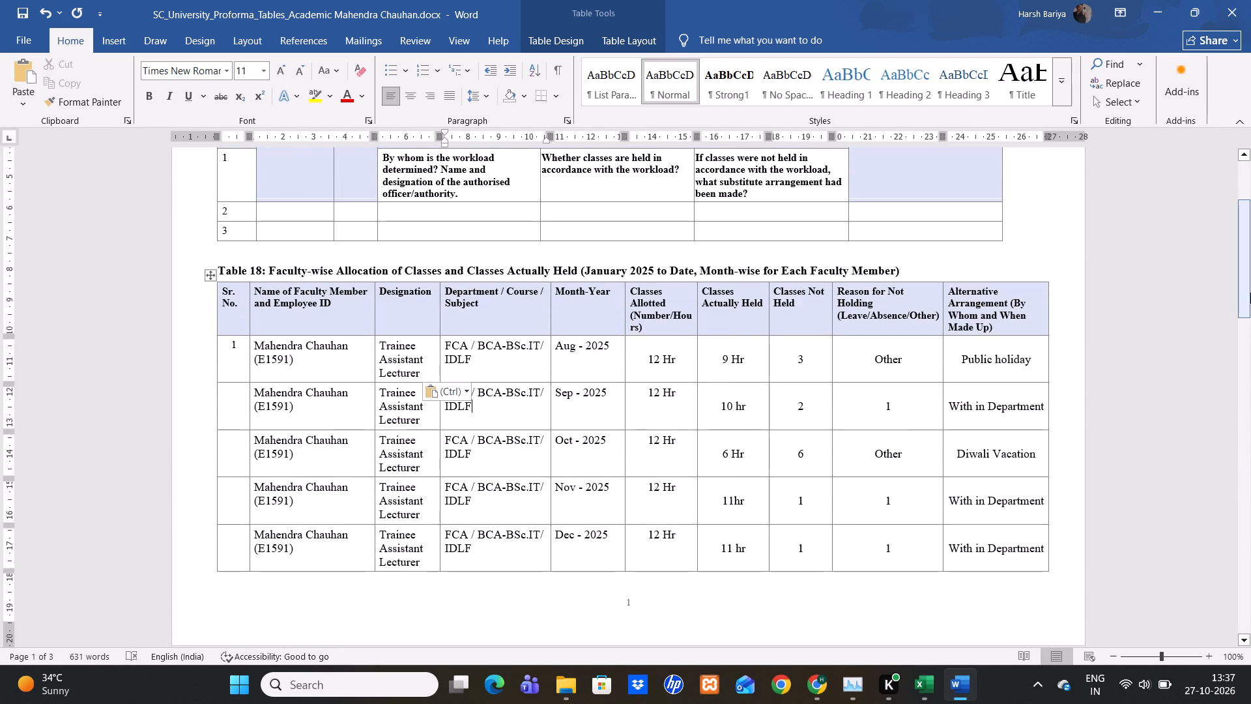
Copy the faculty name, employee ID and Trainee Assistant Lecturer designation from the Dec - 2025 row into all 2026 rows, Sr. No. 2 through 5.
left_click_drag(1249, 277, 1250, 316)
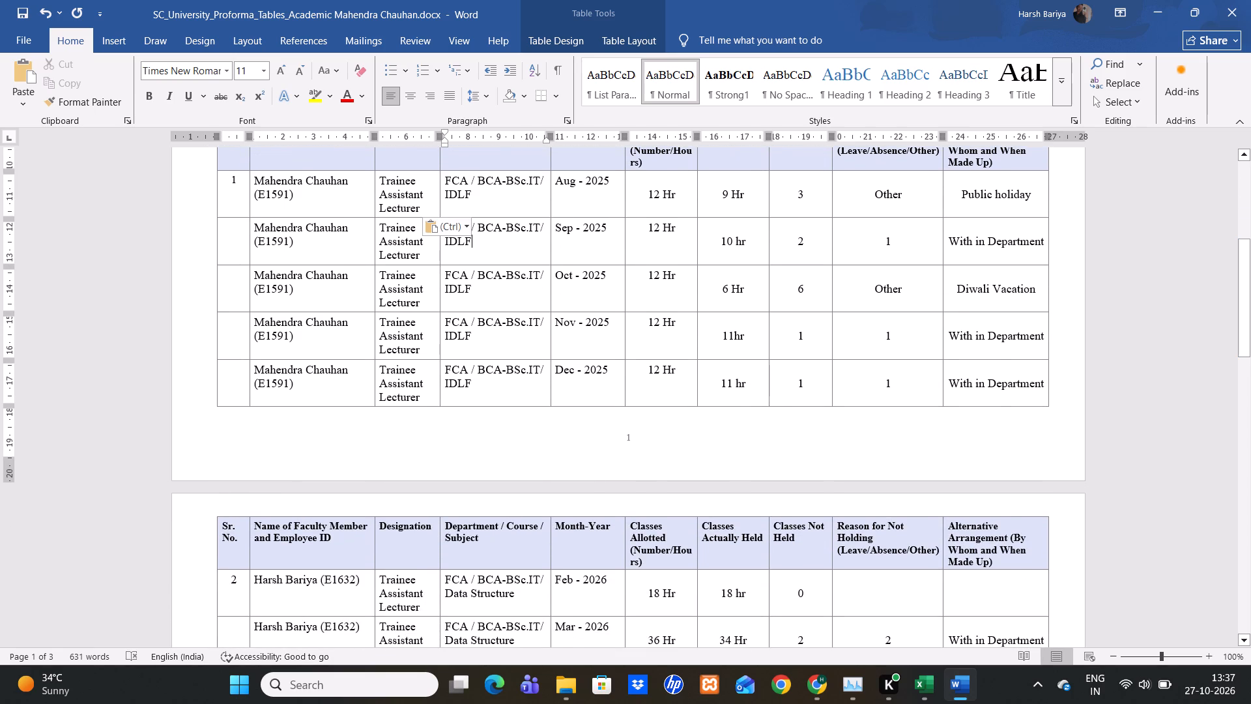
left_click_drag(254, 366, 403, 395)
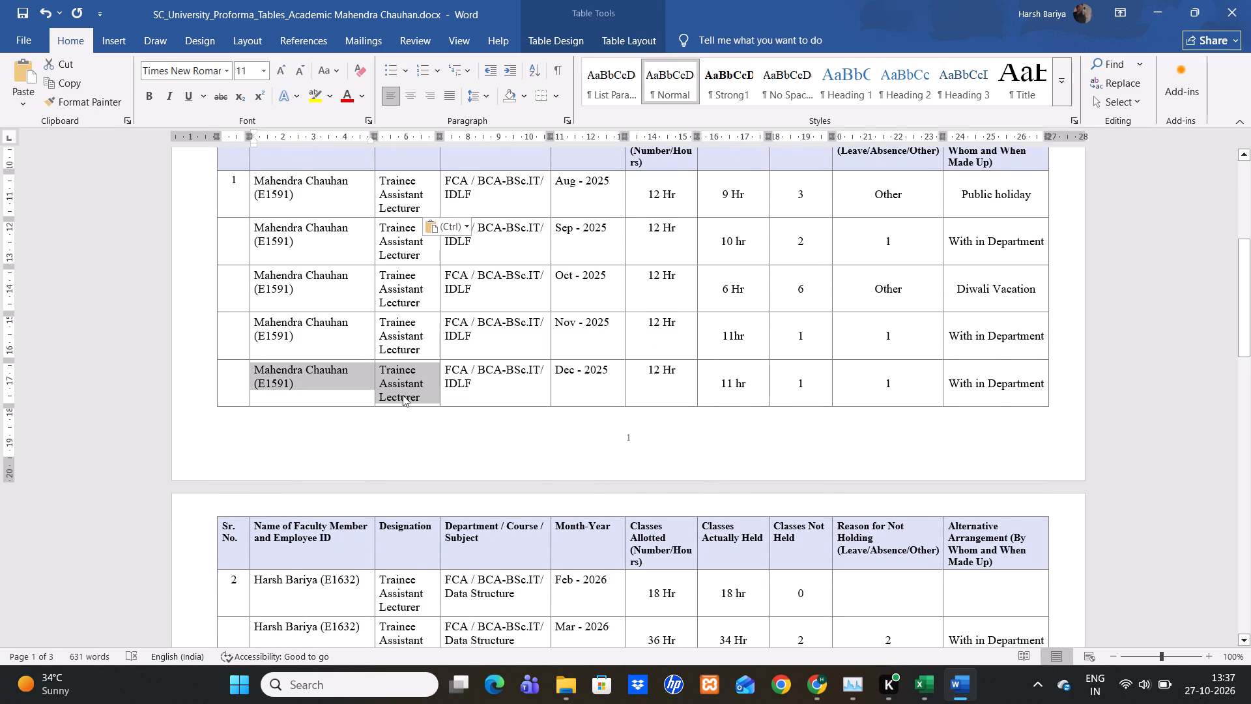
key("ctrl+c")
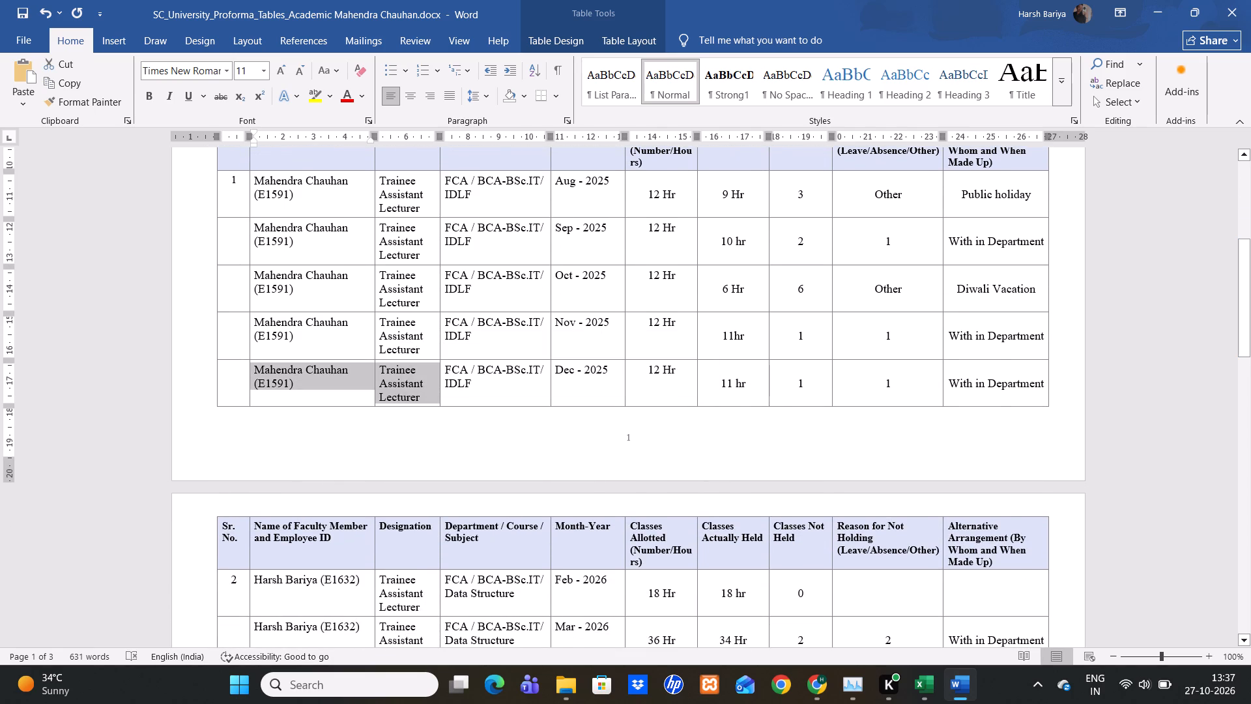
left_click(255, 581)
left_click_drag(255, 581, 470, 668)
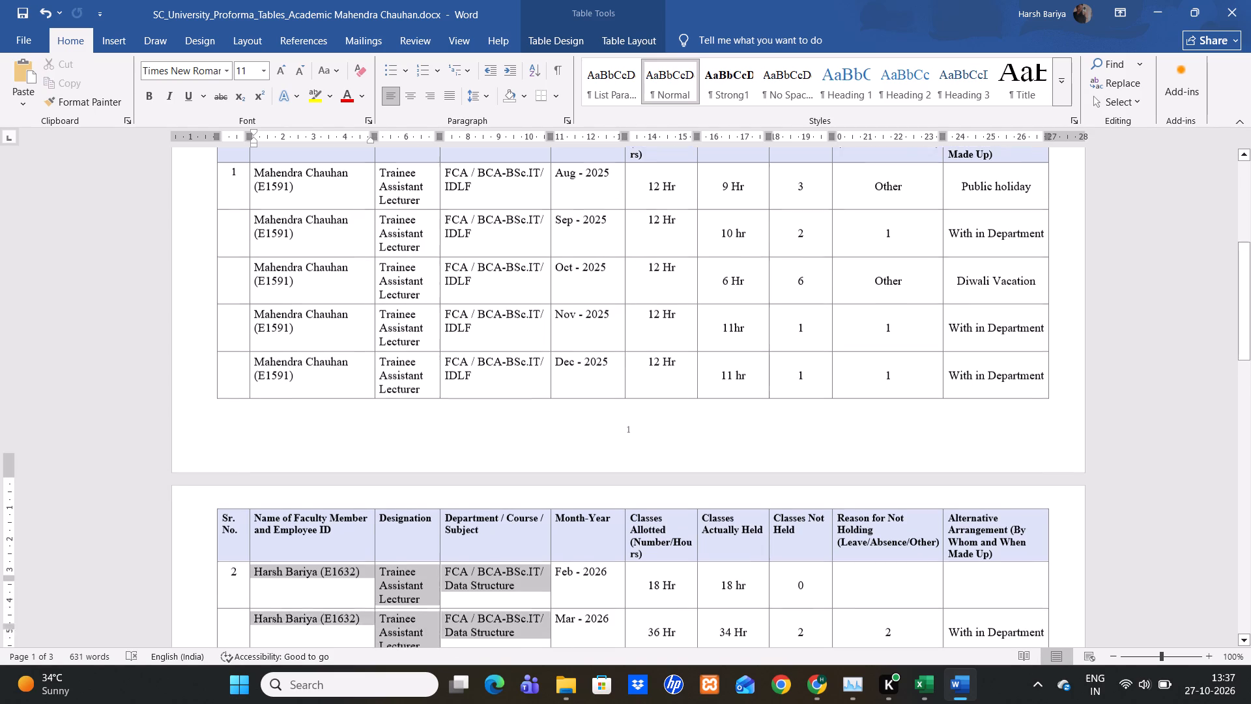
left_click_drag(470, 668, 495, 540)
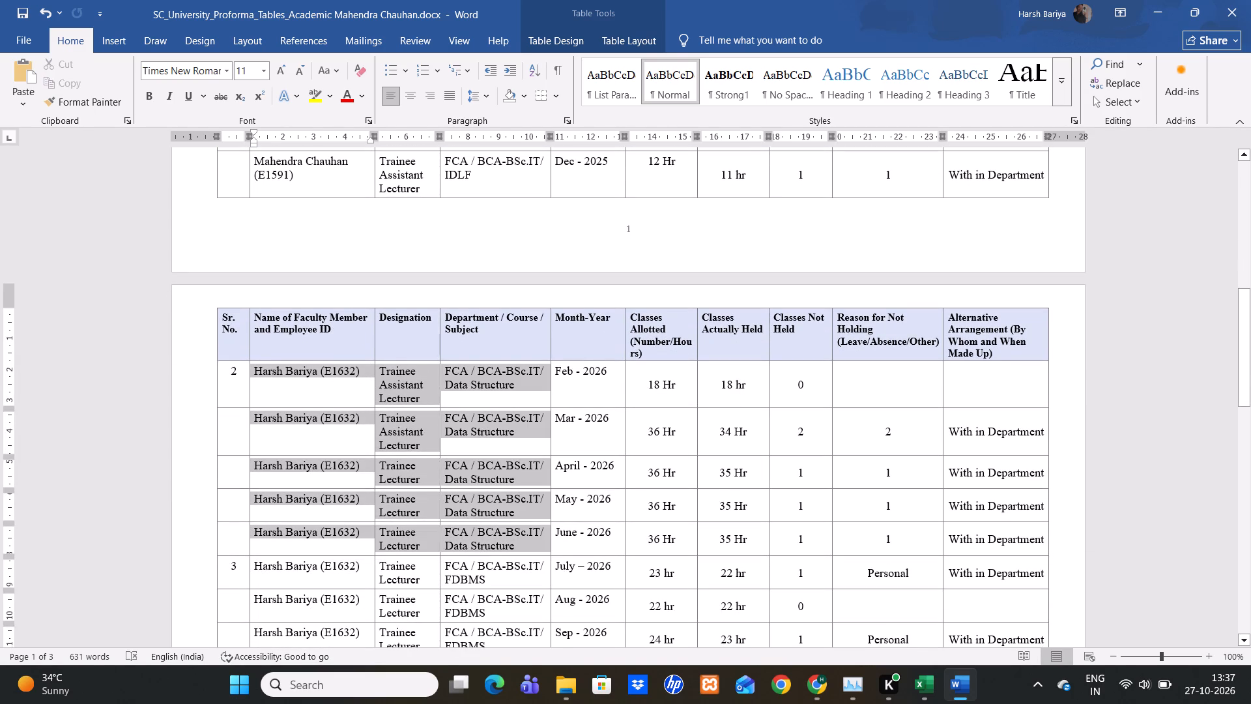
left_click_drag(495, 540, 424, 506)
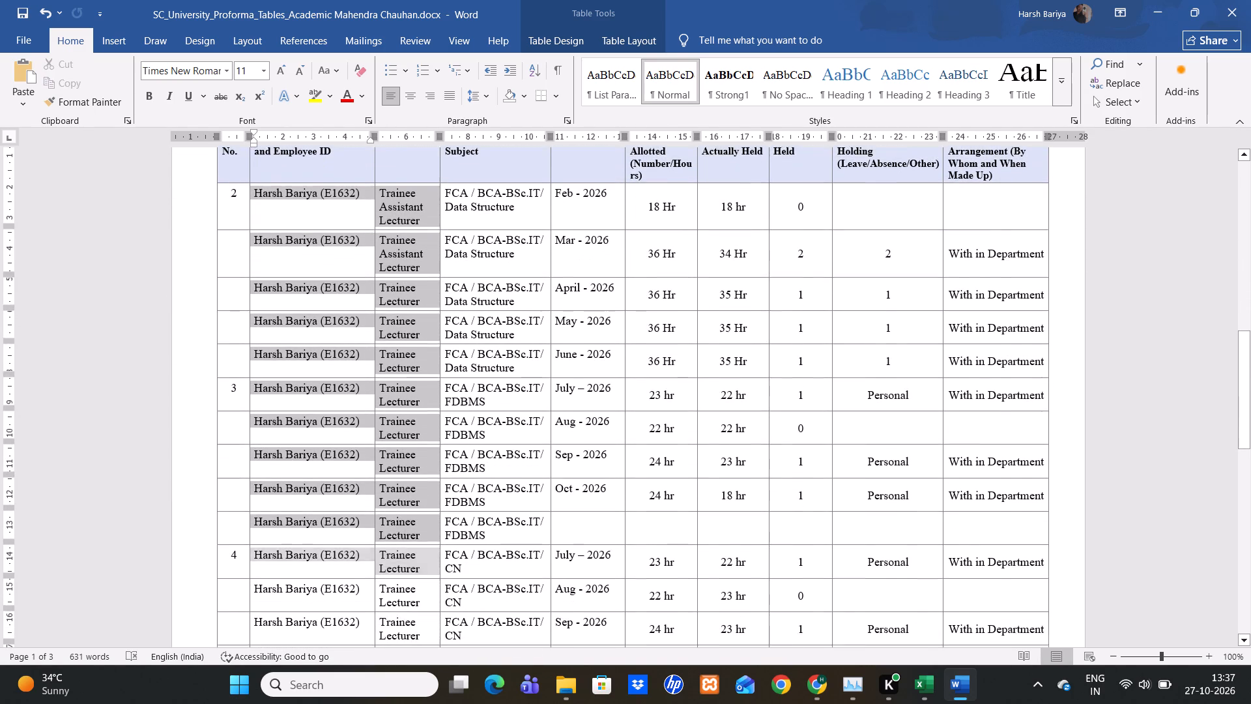
left_click_drag(424, 506, 405, 583)
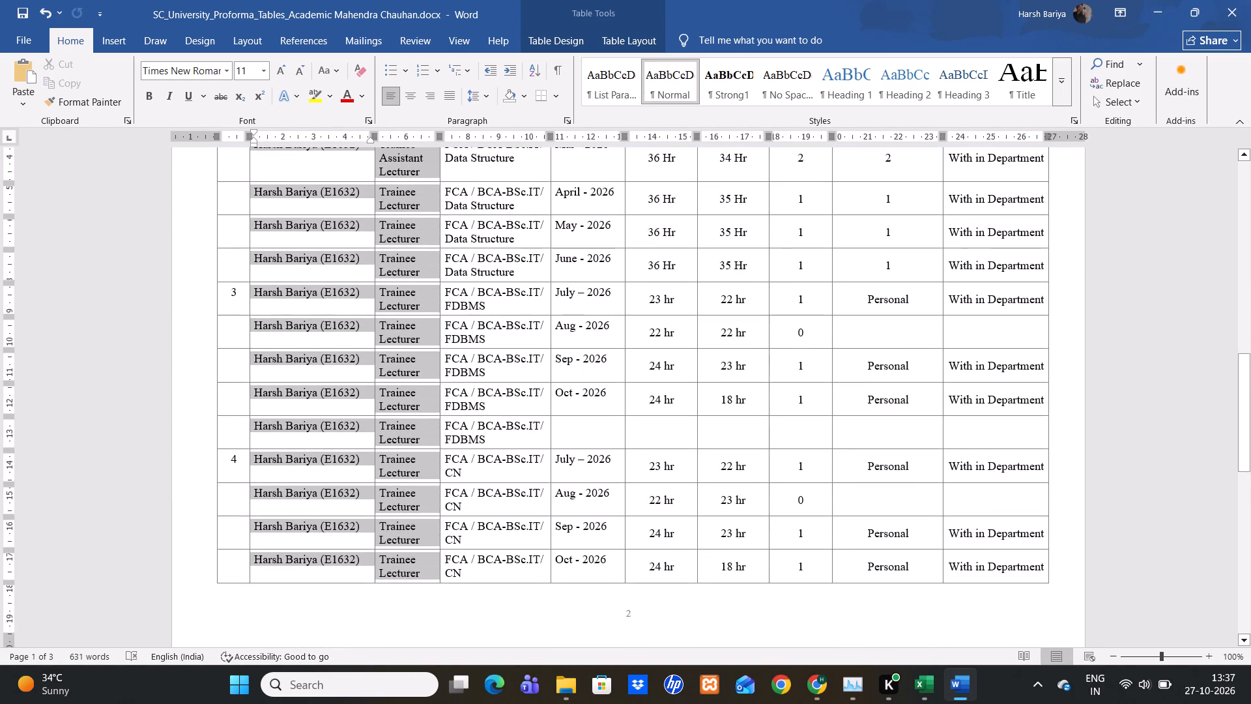
left_click_drag(405, 583, 401, 173)
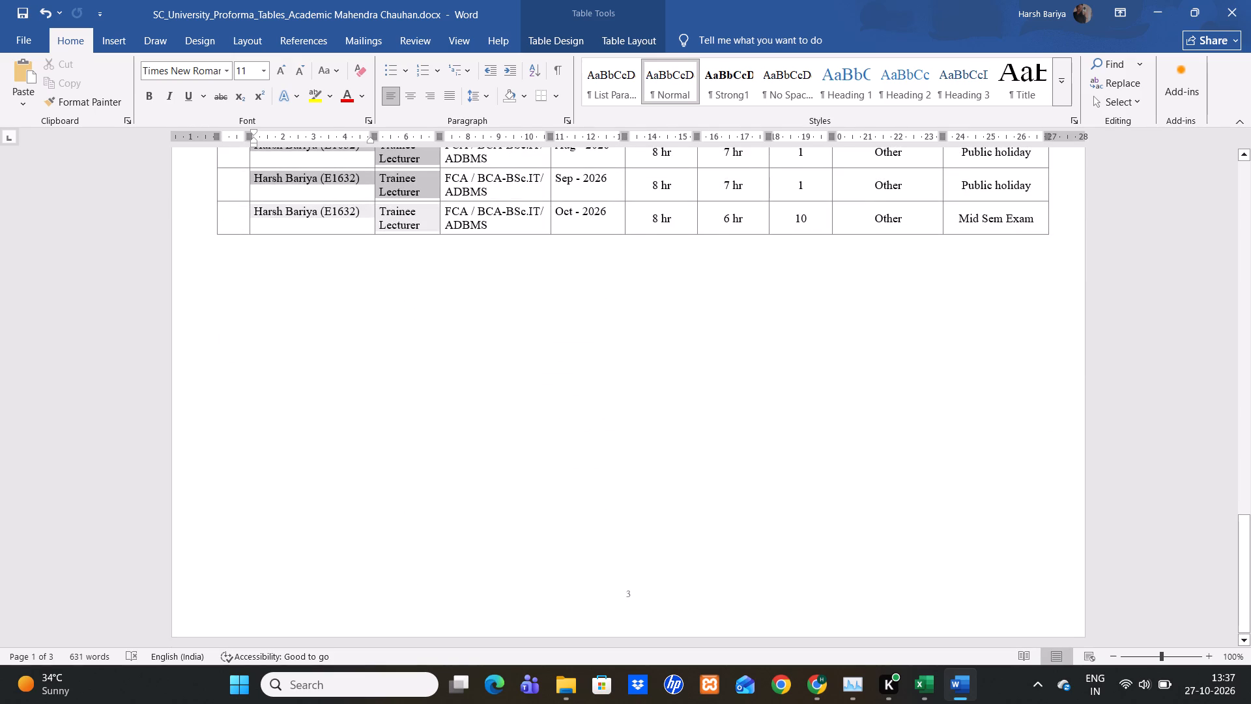
left_click_drag(401, 173, 409, 215)
key("ctrl+v")
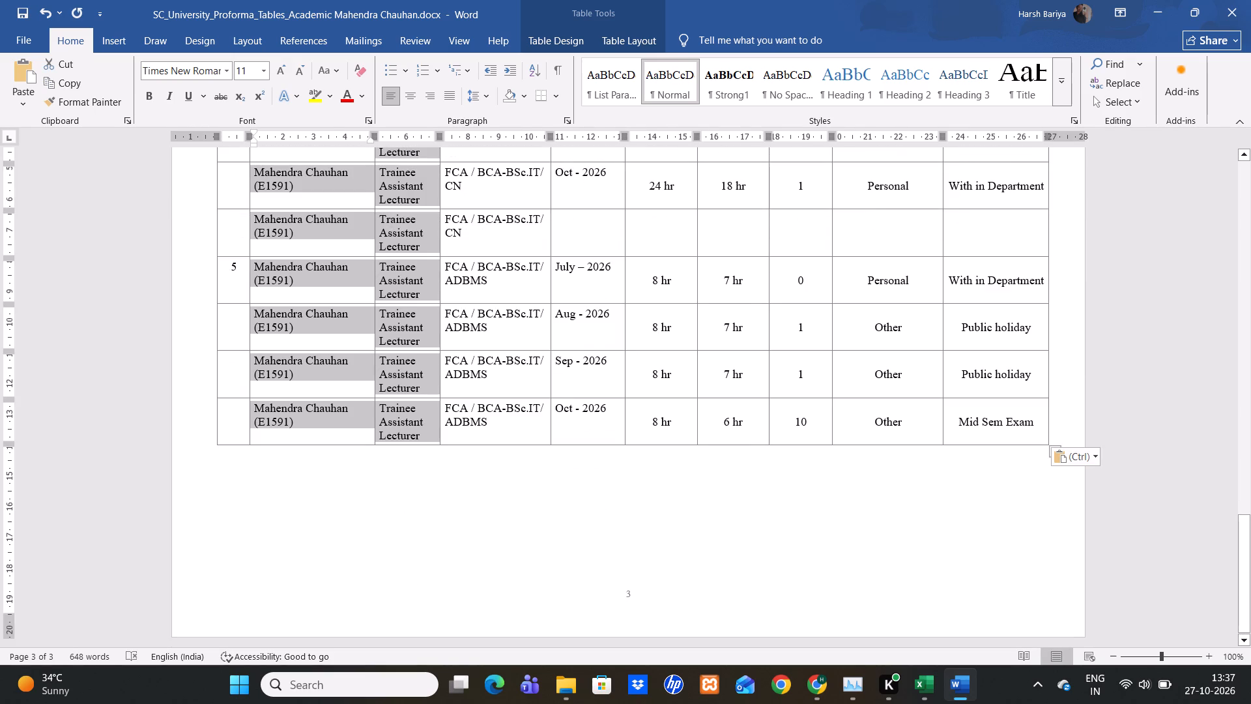
Review the name and designation cells of Table 18 from the last page back to the 2025 rows.
left_click_drag(1250, 551, 1250, 422)
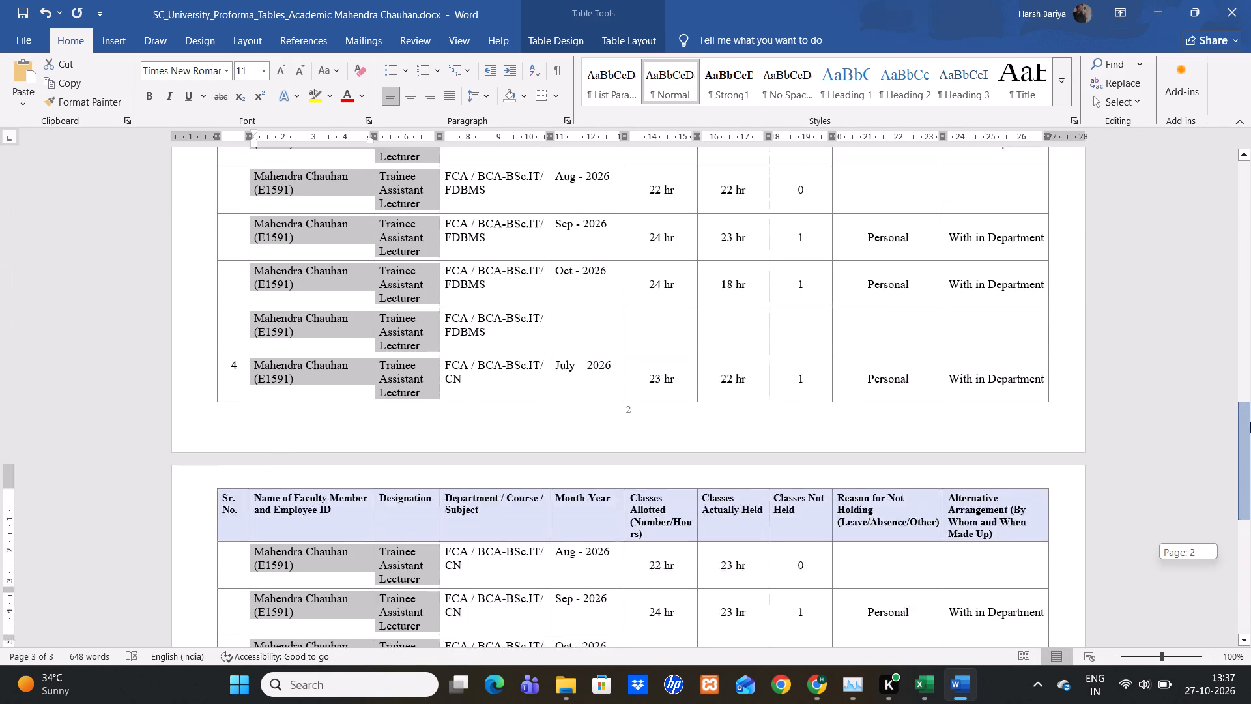
left_click_drag(1250, 422, 1250, 410)
left_click_drag(1250, 410, 1250, 252)
left_click_drag(1250, 252, 1250, 198)
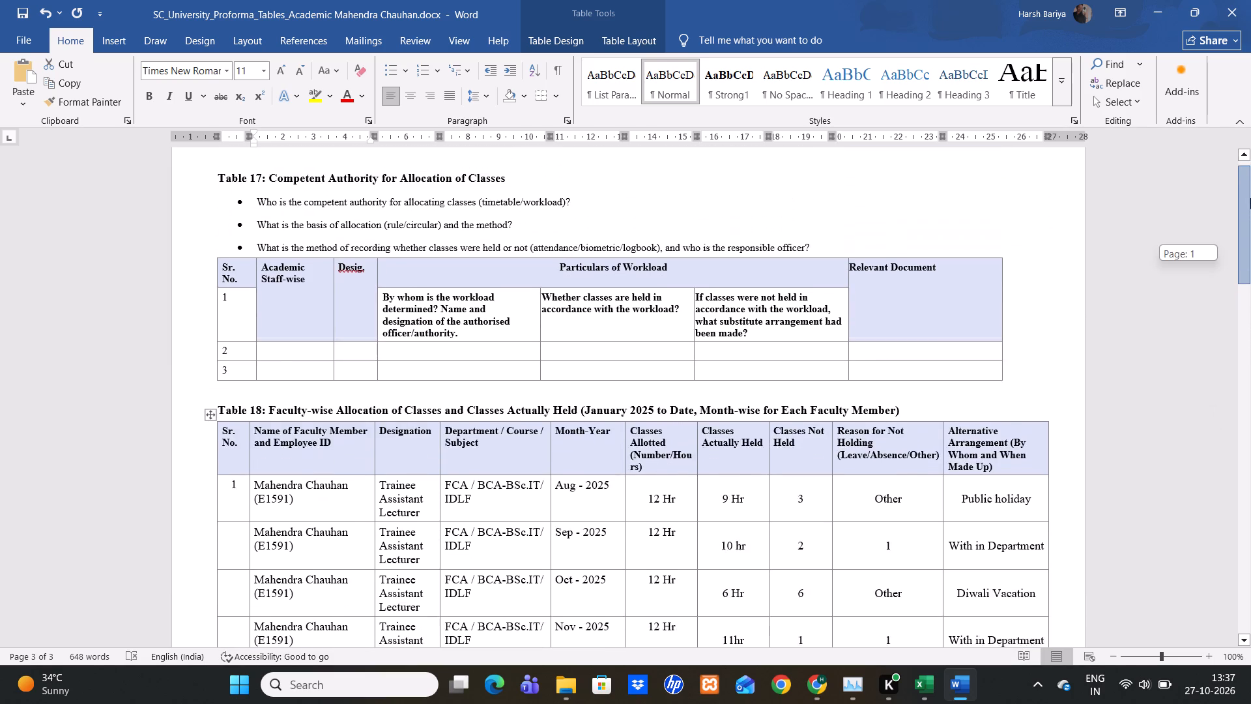
left_click_drag(1250, 198, 1250, 207)
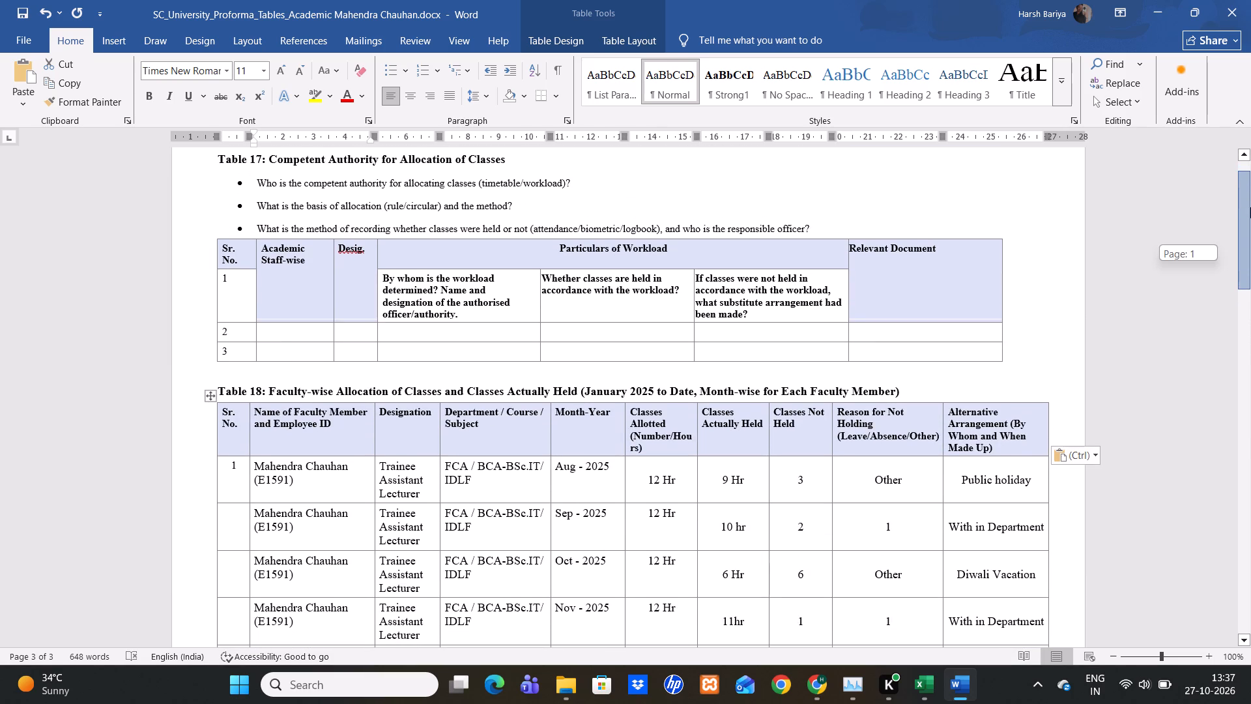
left_click_drag(1250, 207, 1250, 227)
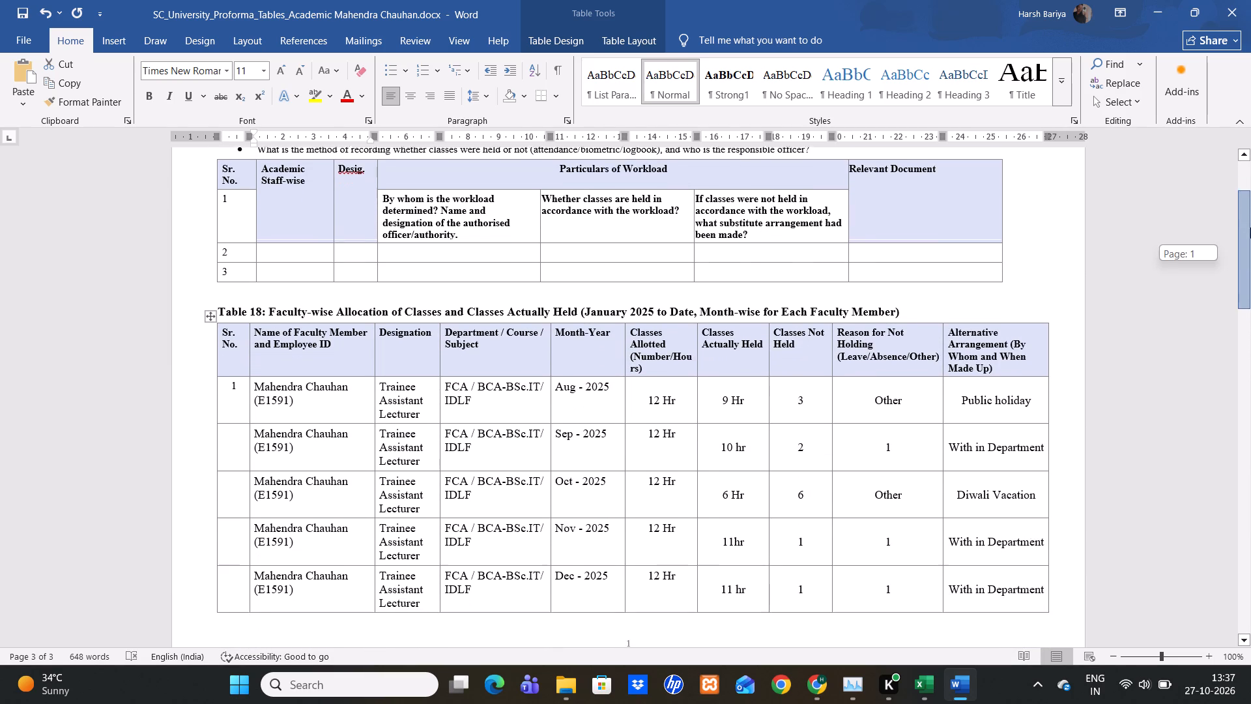
left_click_drag(1250, 227, 1250, 229)
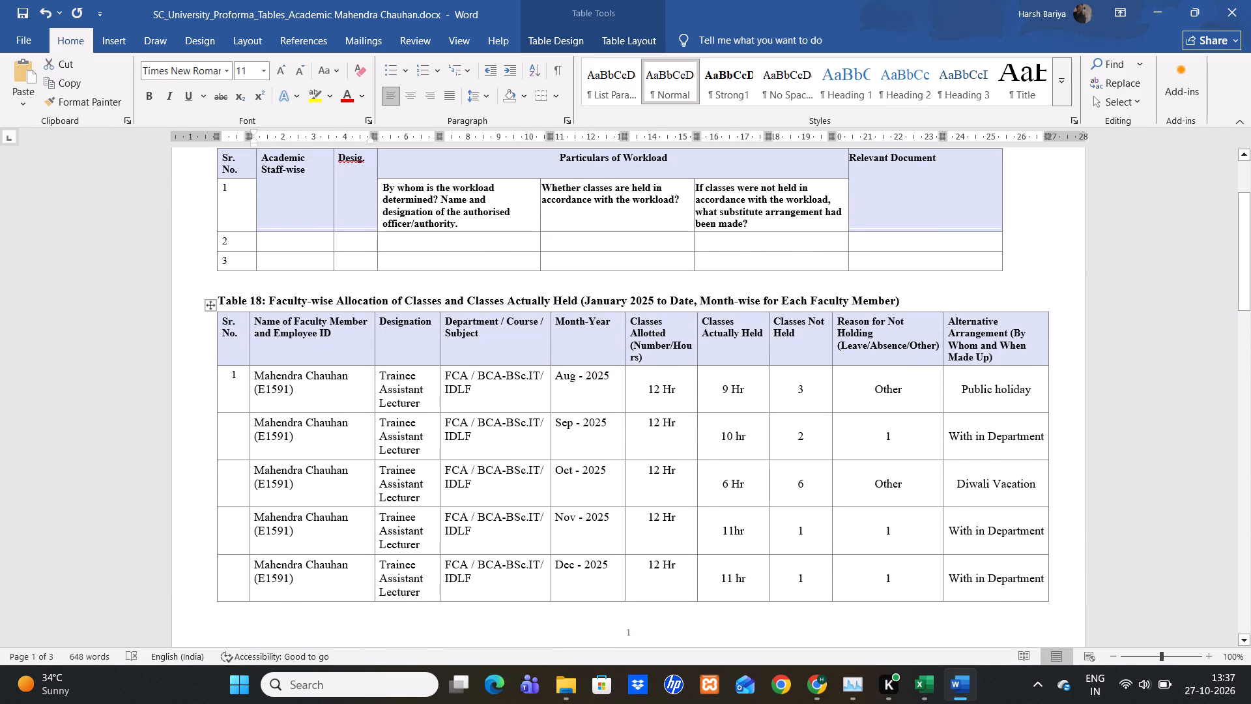
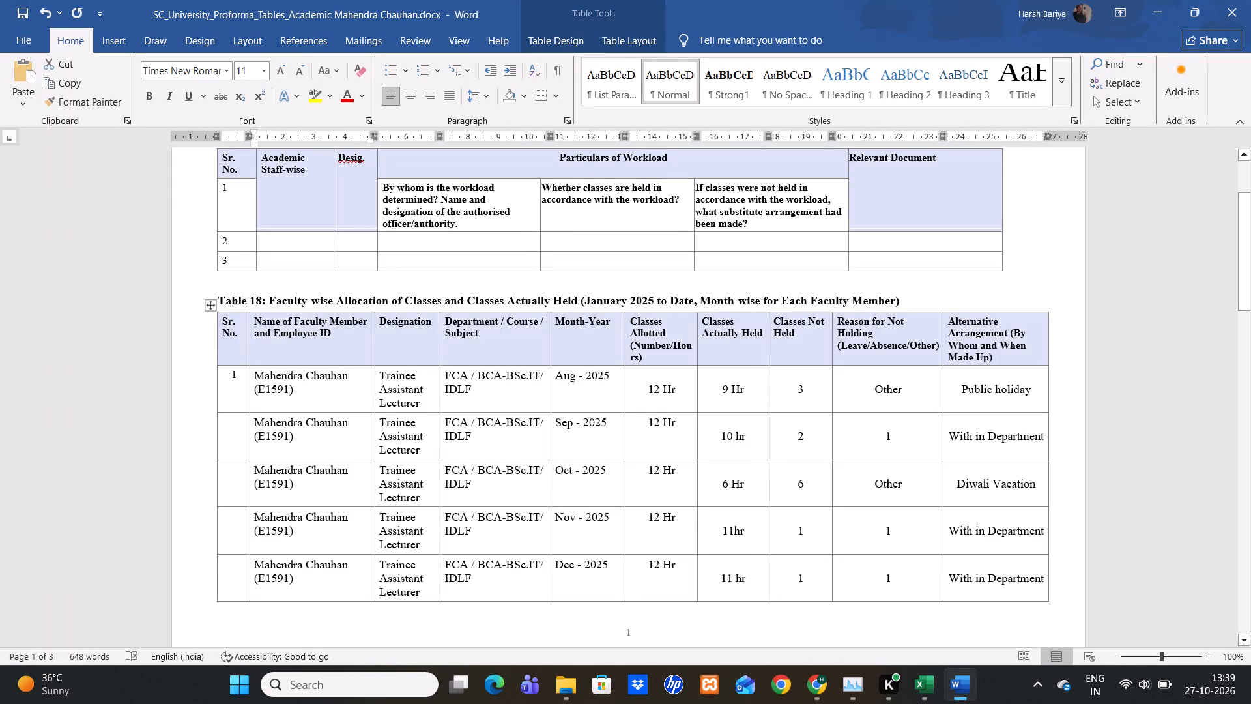
Change the month in the first row of Table 18, Sr. No. 1, to May, keeping the year 2025.
left_click(575, 379)
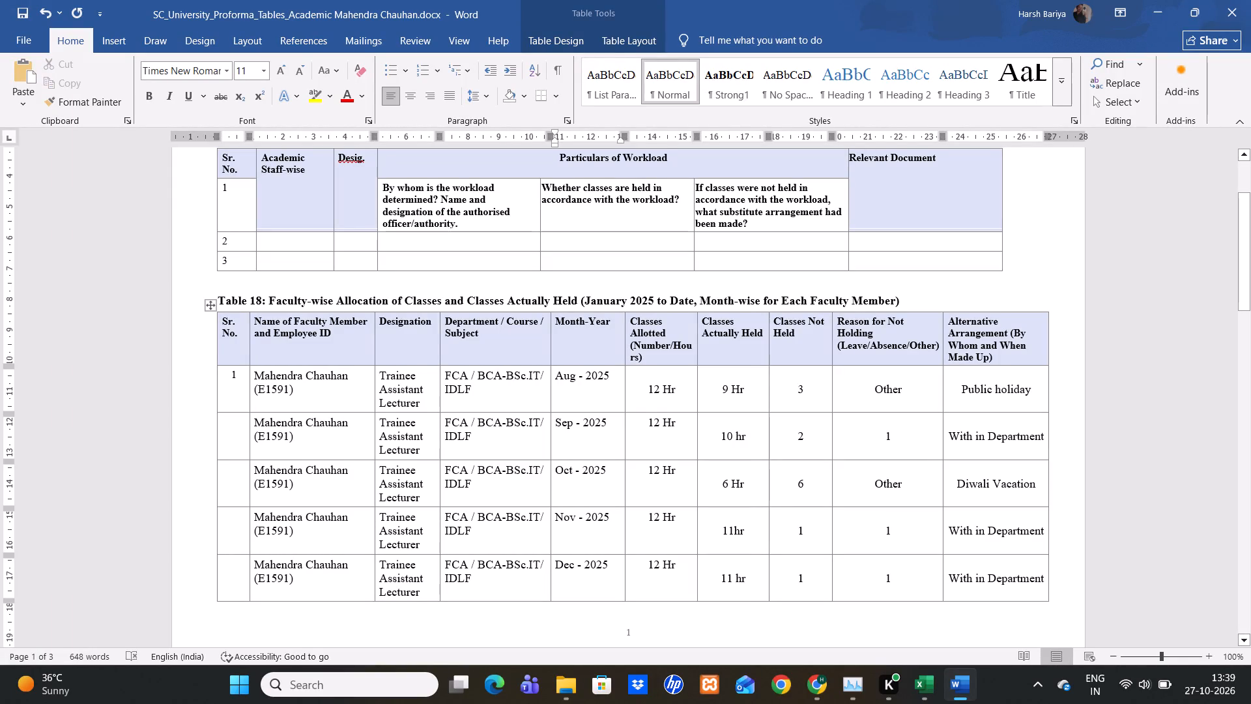
key("BackSpace")
key("BackSpace")
key("BackSpace")
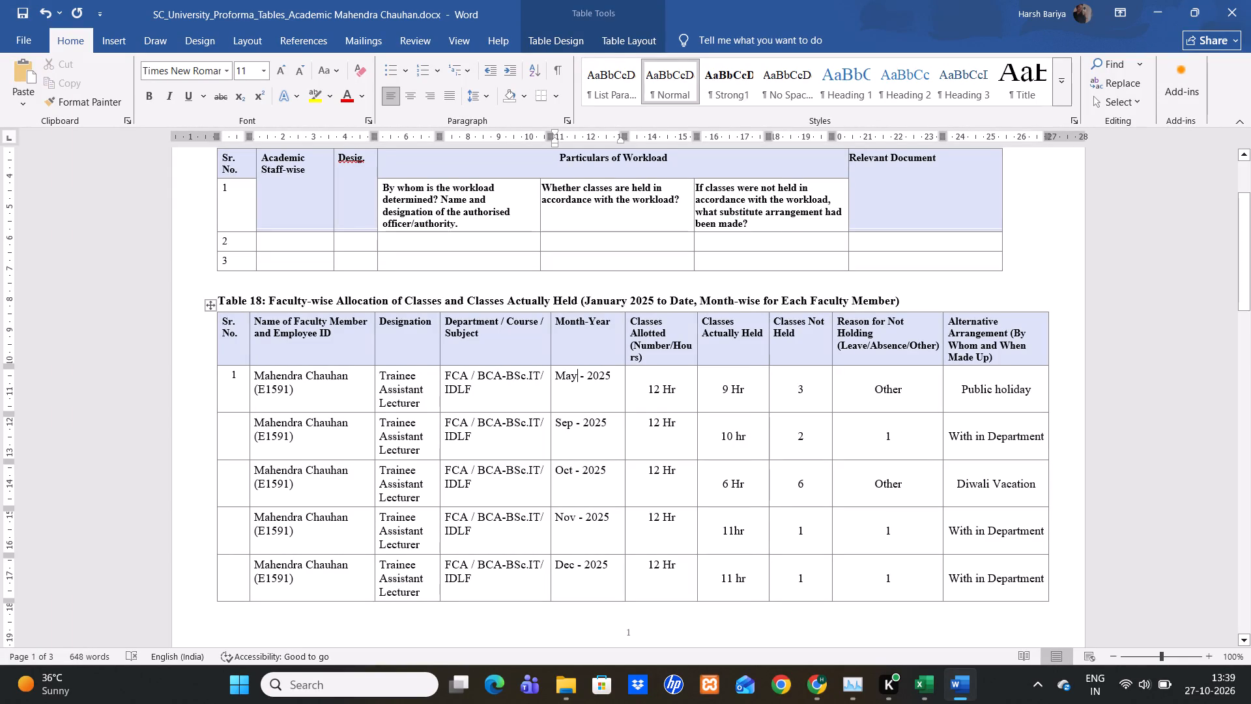
Review the month and class entries of Table 18 through the last page, returning to the 2025 rows.
left_click(568, 422)
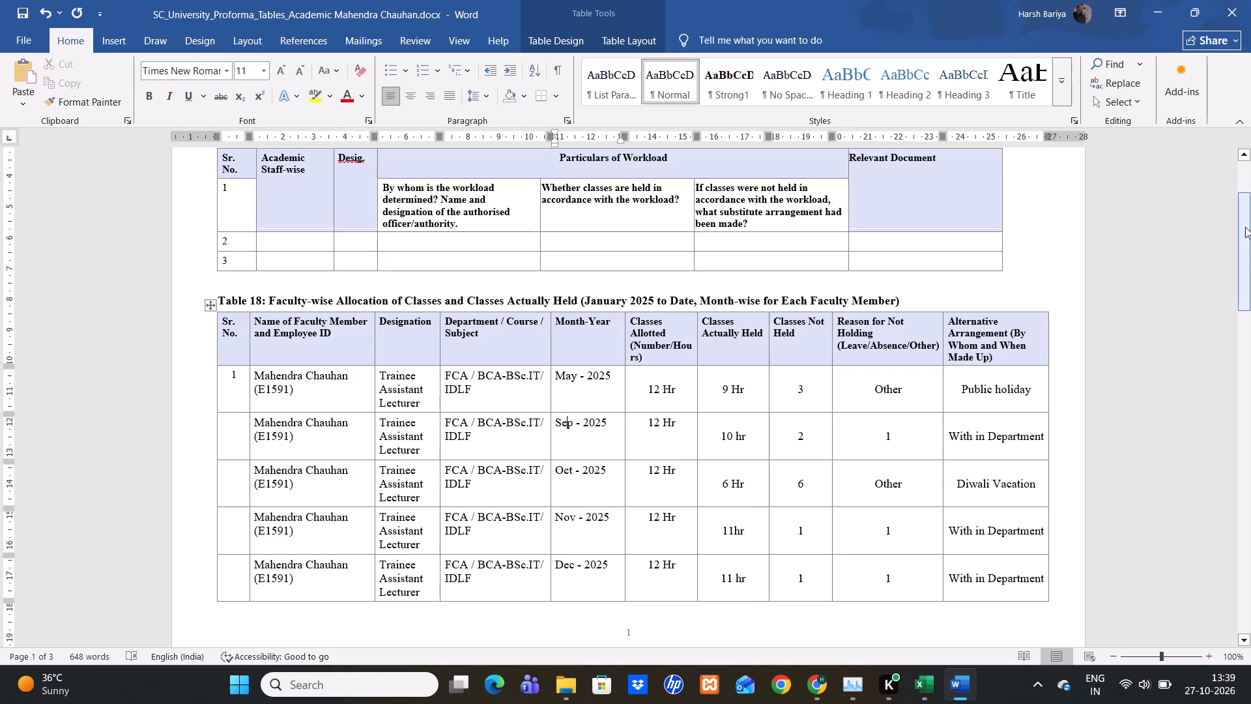
left_click_drag(1250, 225, 1250, 334)
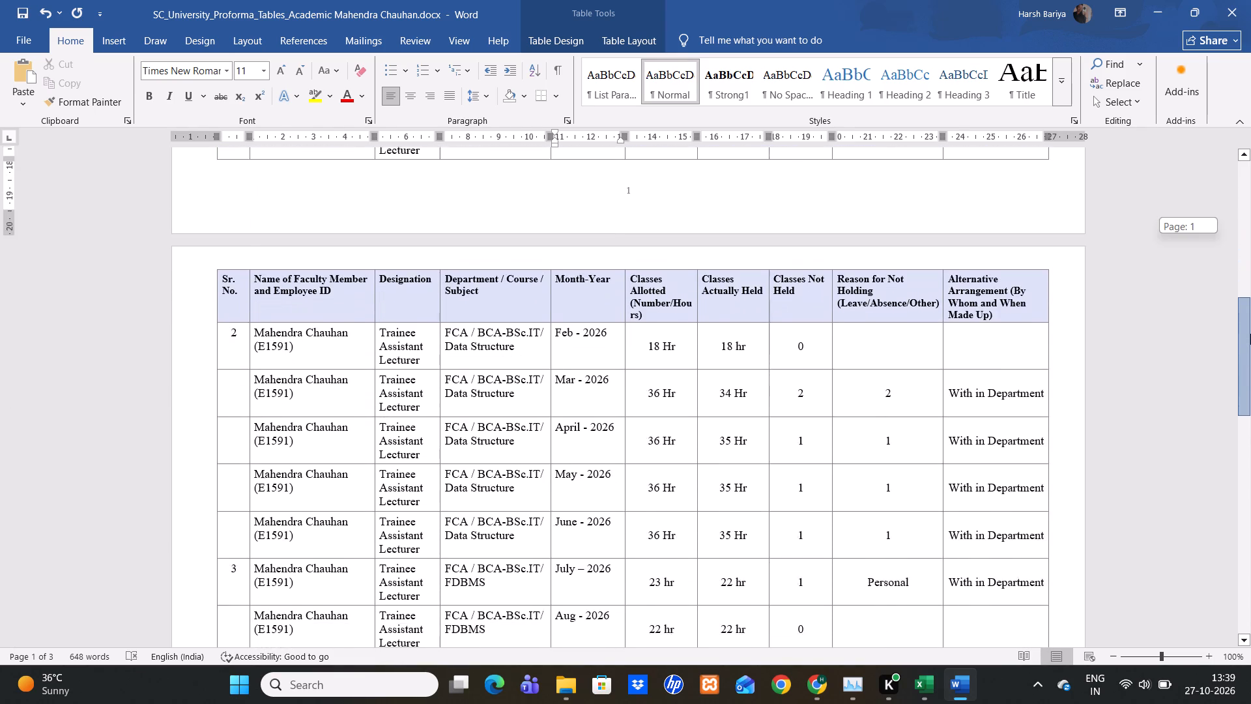
left_click_drag(1250, 334, 1250, 441)
left_click_drag(1250, 441, 1250, 482)
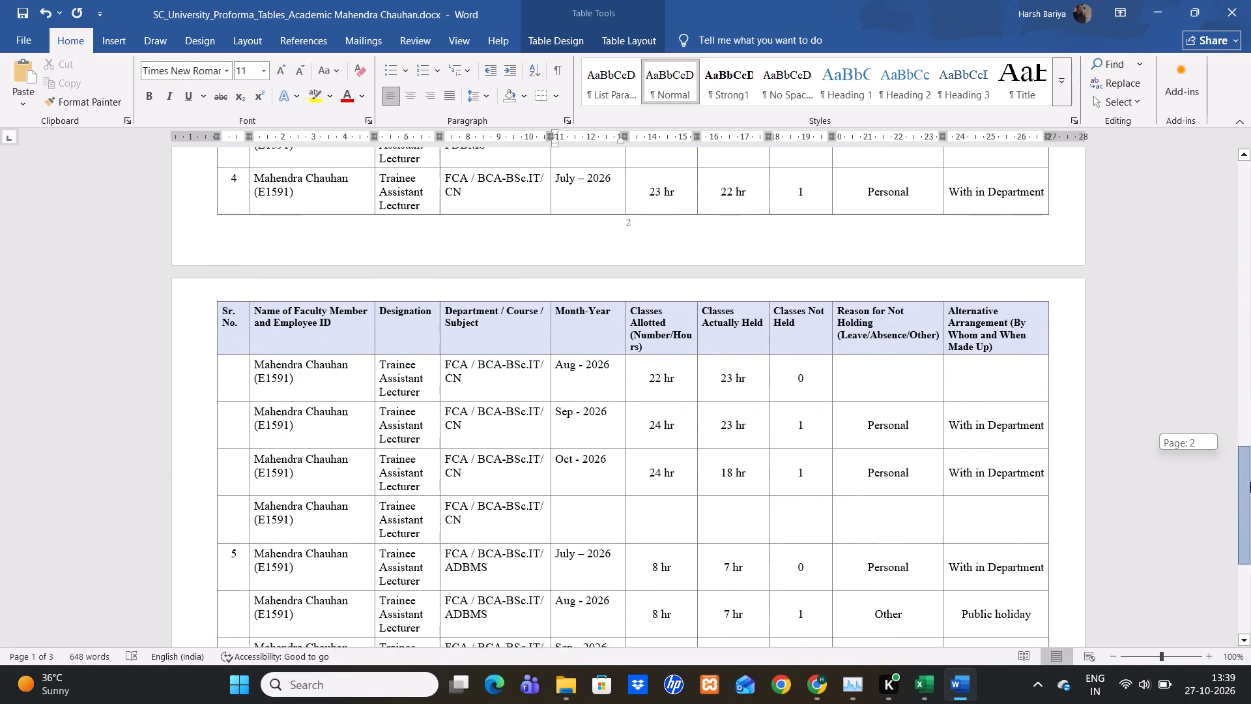
left_click_drag(1250, 482, 1250, 587)
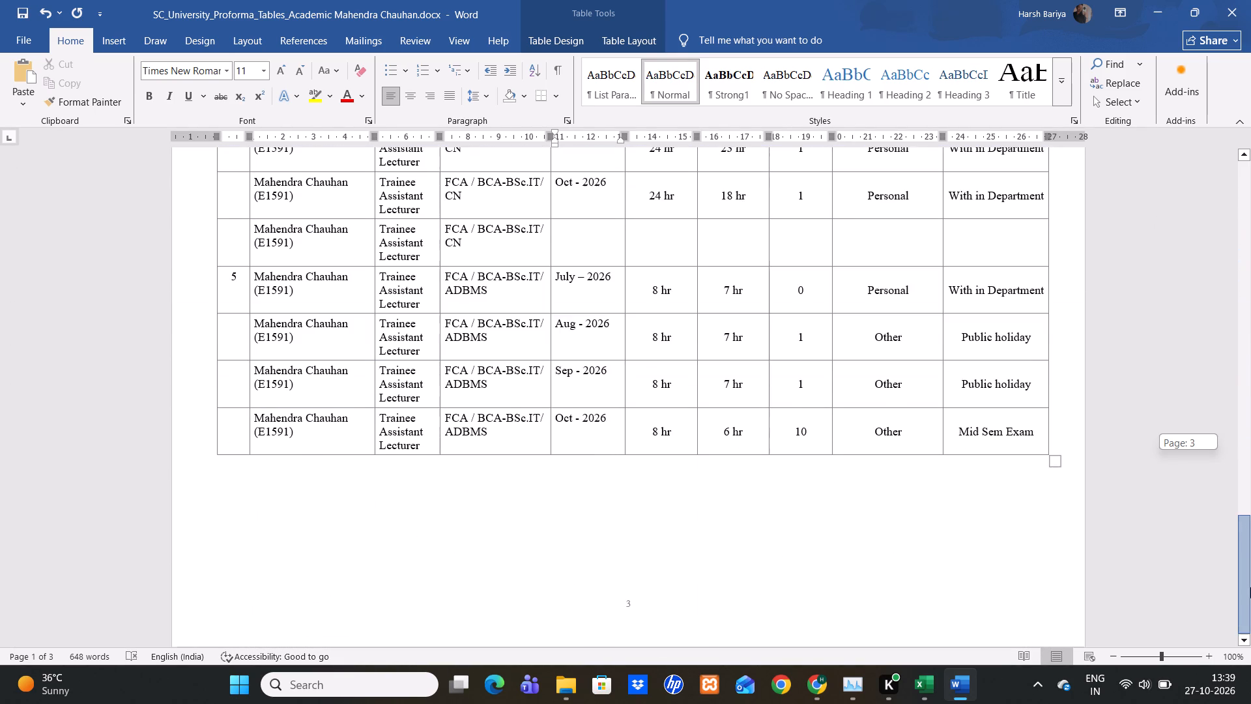
left_click_drag(1250, 587, 1250, 315)
left_click_drag(1250, 315, 1250, 198)
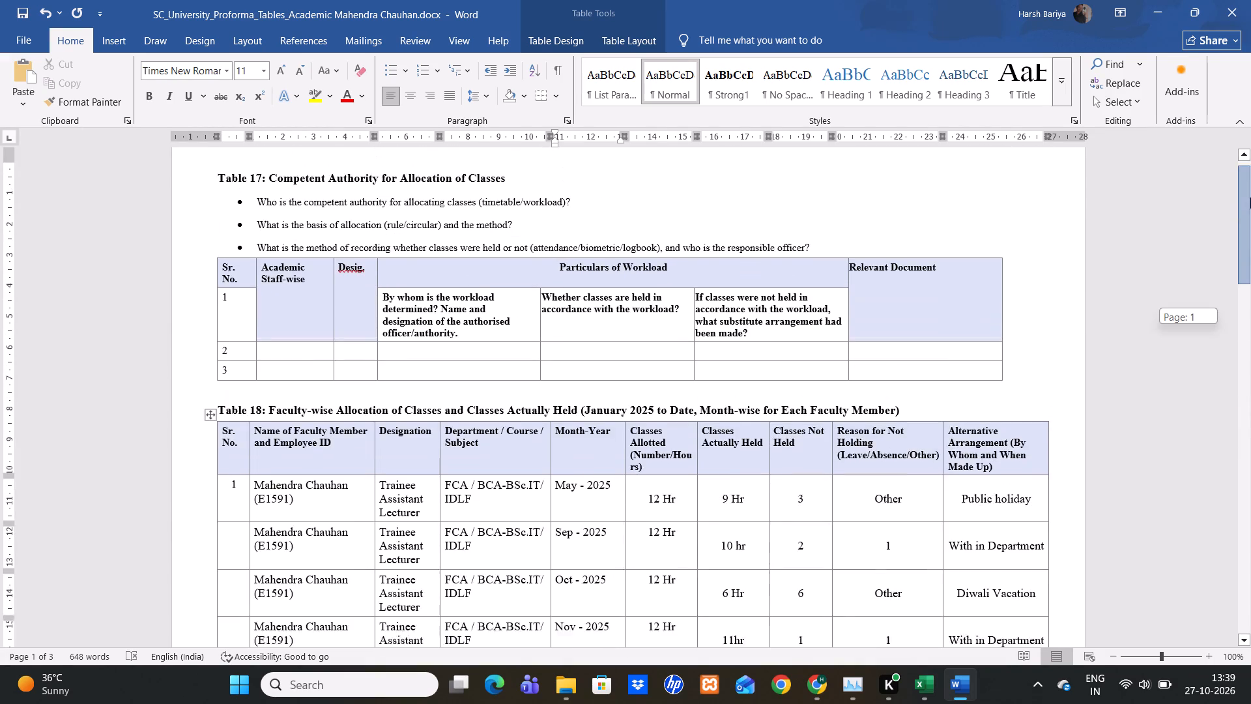
left_click_drag(1250, 198, 1250, 229)
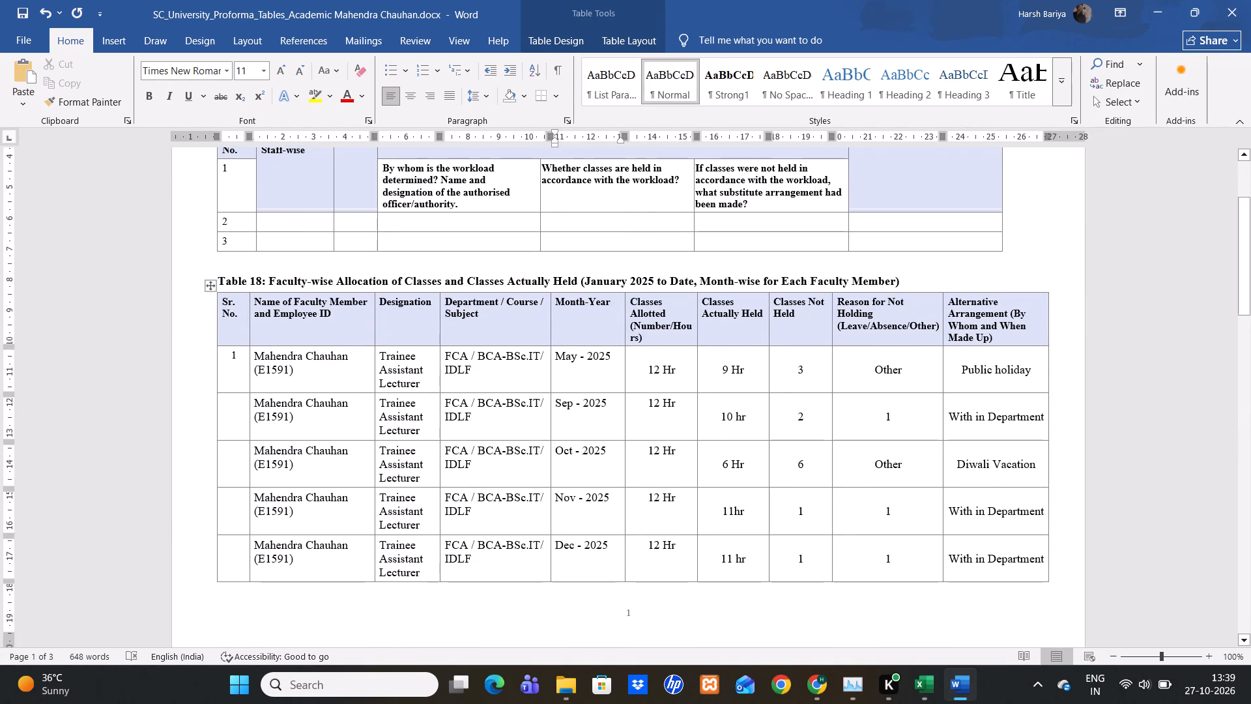
double_click(568, 362)
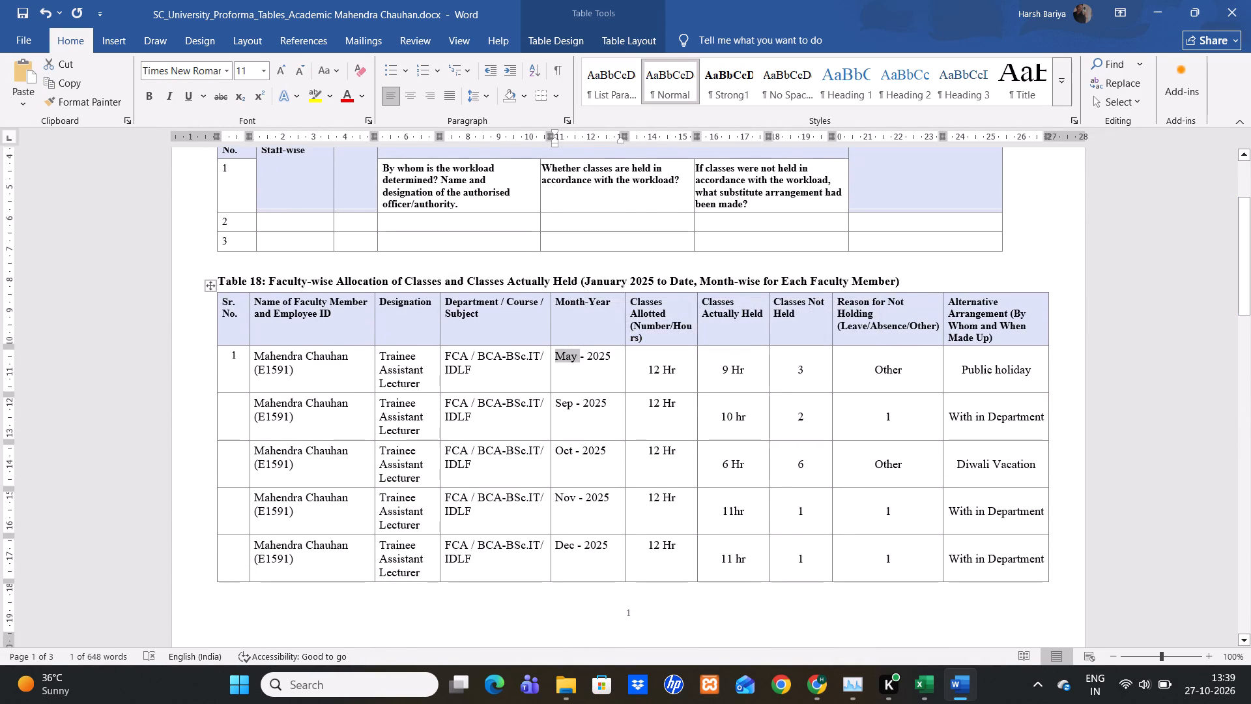
left_click(590, 372)
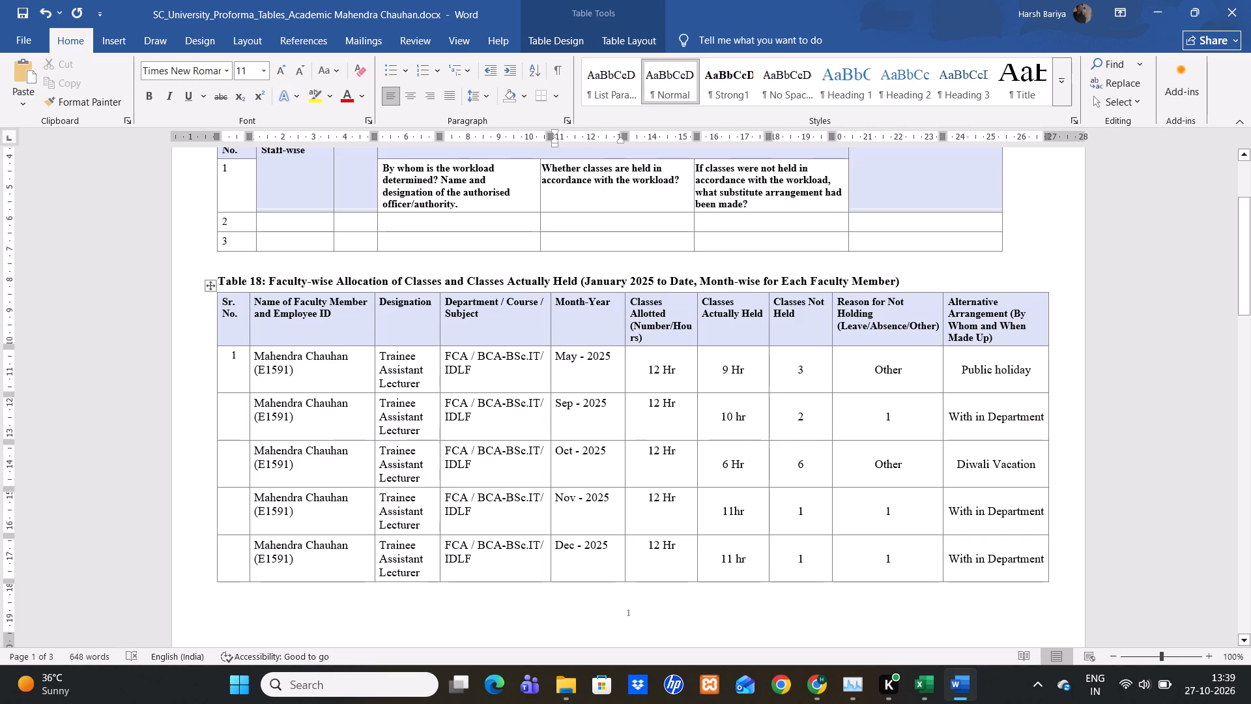
Select the Classes Allotted through Alternative Arrangement cells in the Sep - 2025 to Dec - 2025 rows of Table 18.
left_click_drag(646, 402, 999, 525)
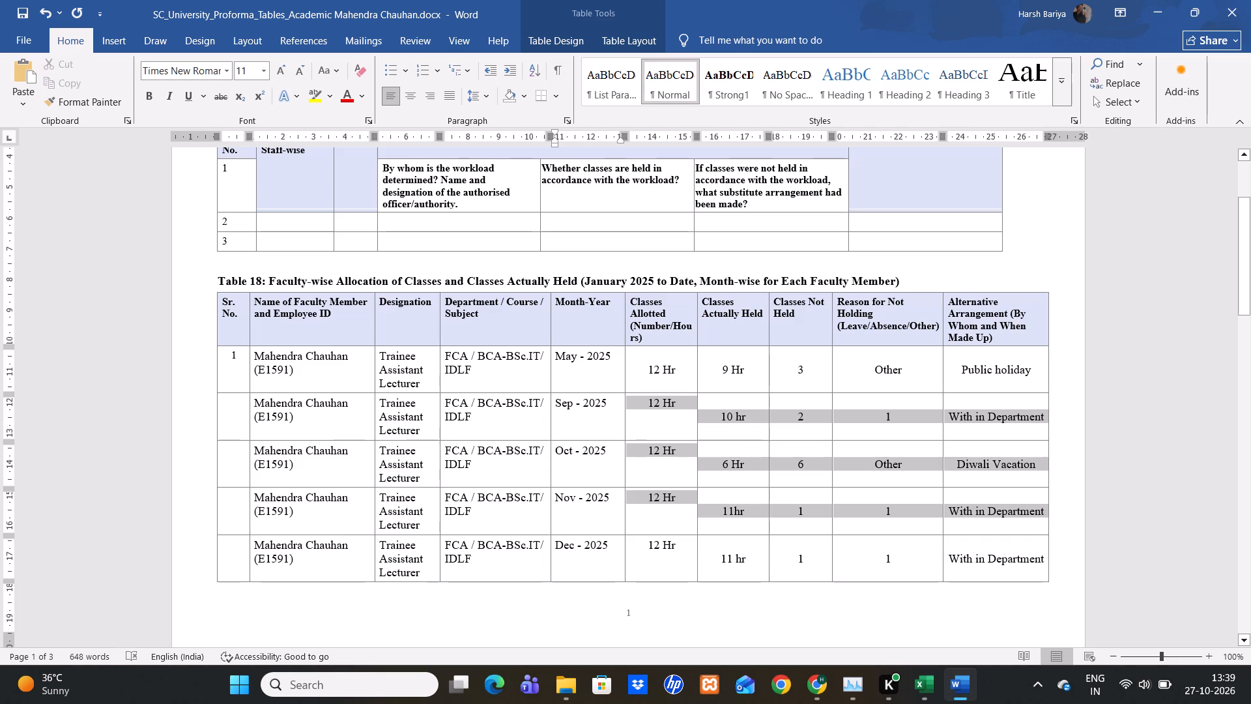
left_click_drag(999, 525, 999, 531)
left_click_drag(999, 531, 996, 544)
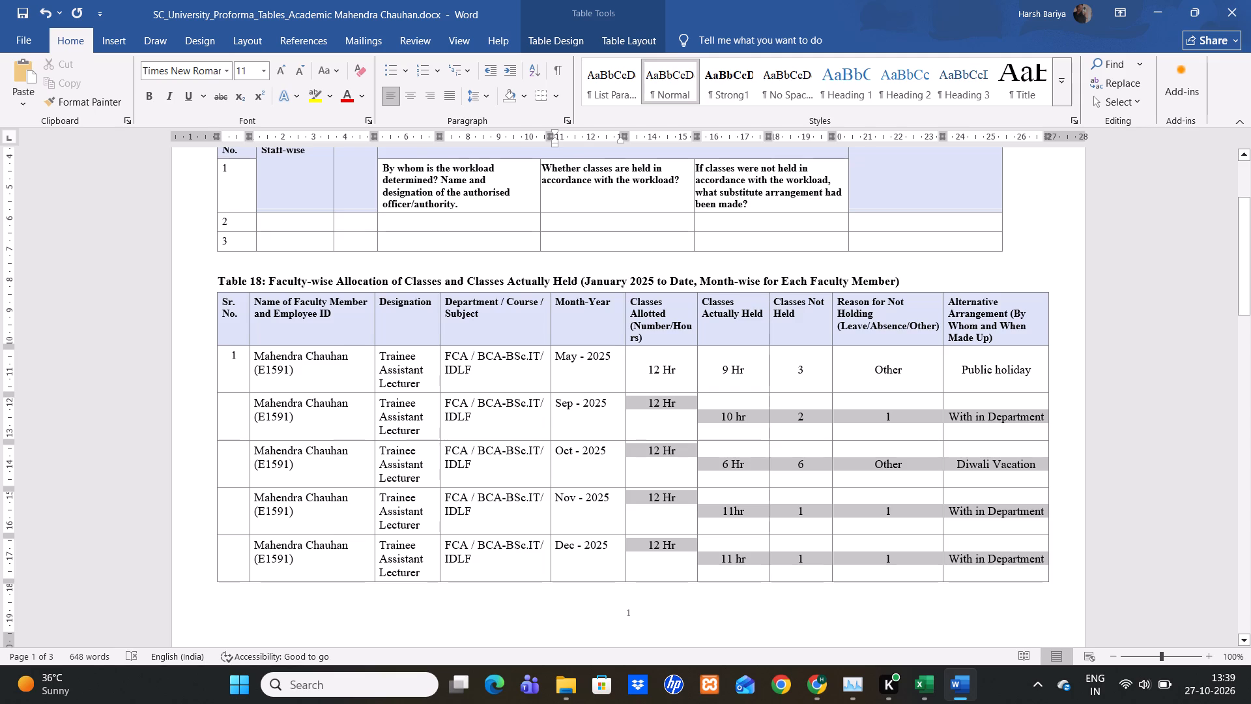
left_click_drag(996, 544, 996, 544)
left_click(876, 528)
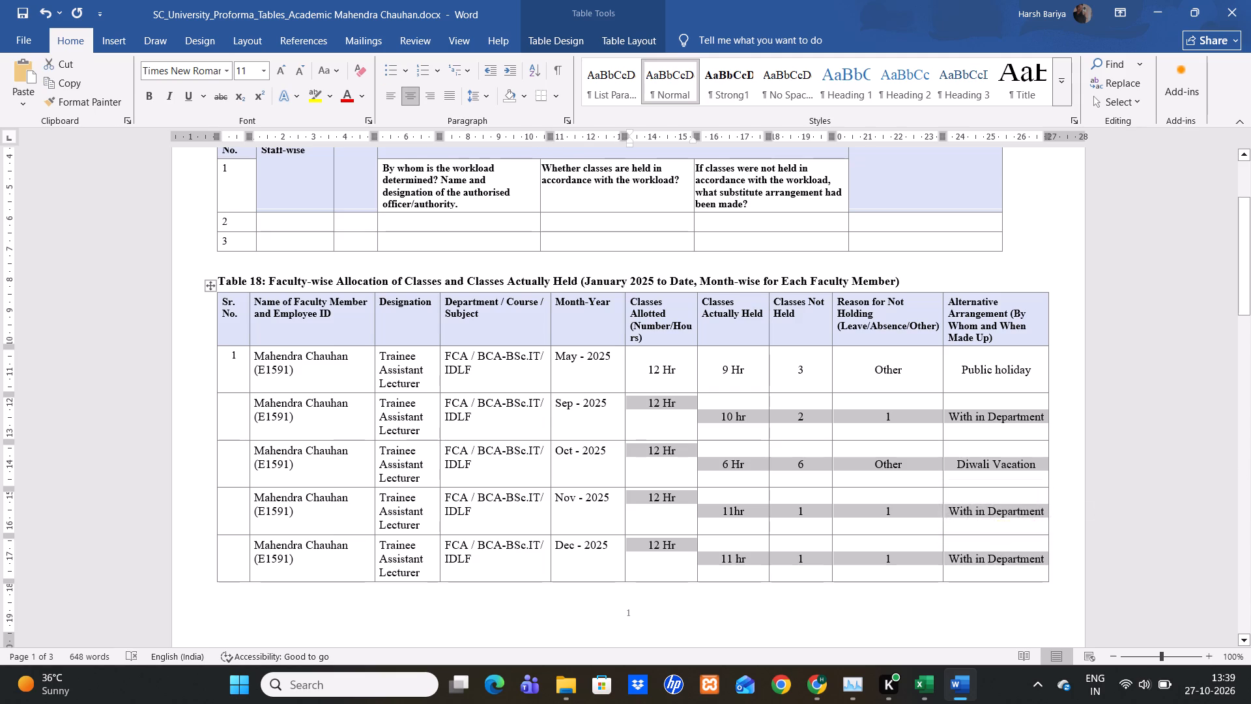
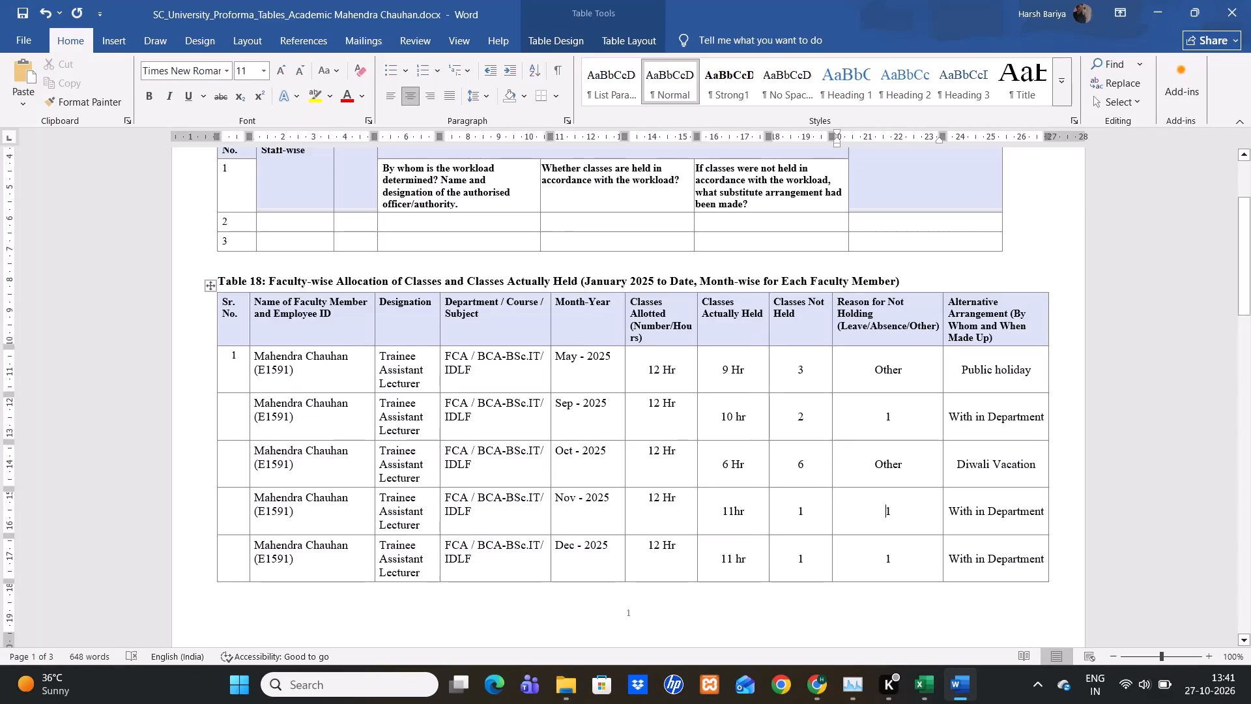
Review the 2025 rows of Table 18 and the first 2026 rows on the following page, checking months and class details.
left_click(1245, 168)
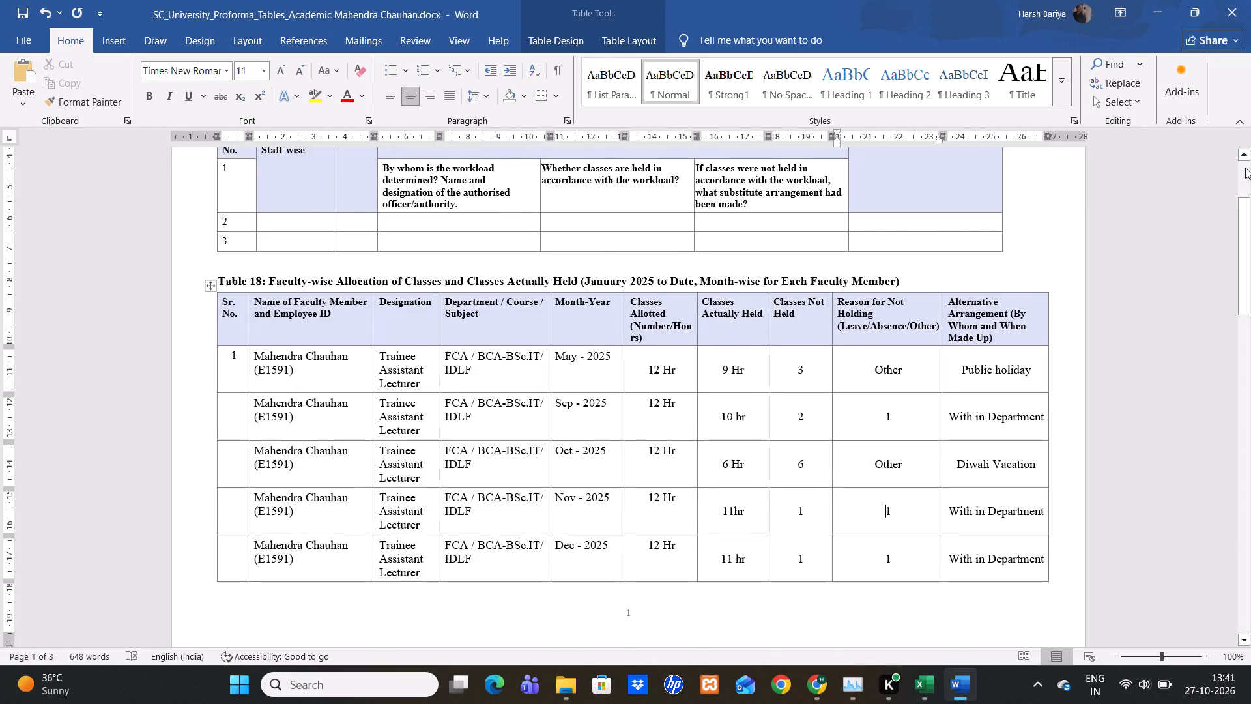
left_click_drag(1245, 168, 1248, 219)
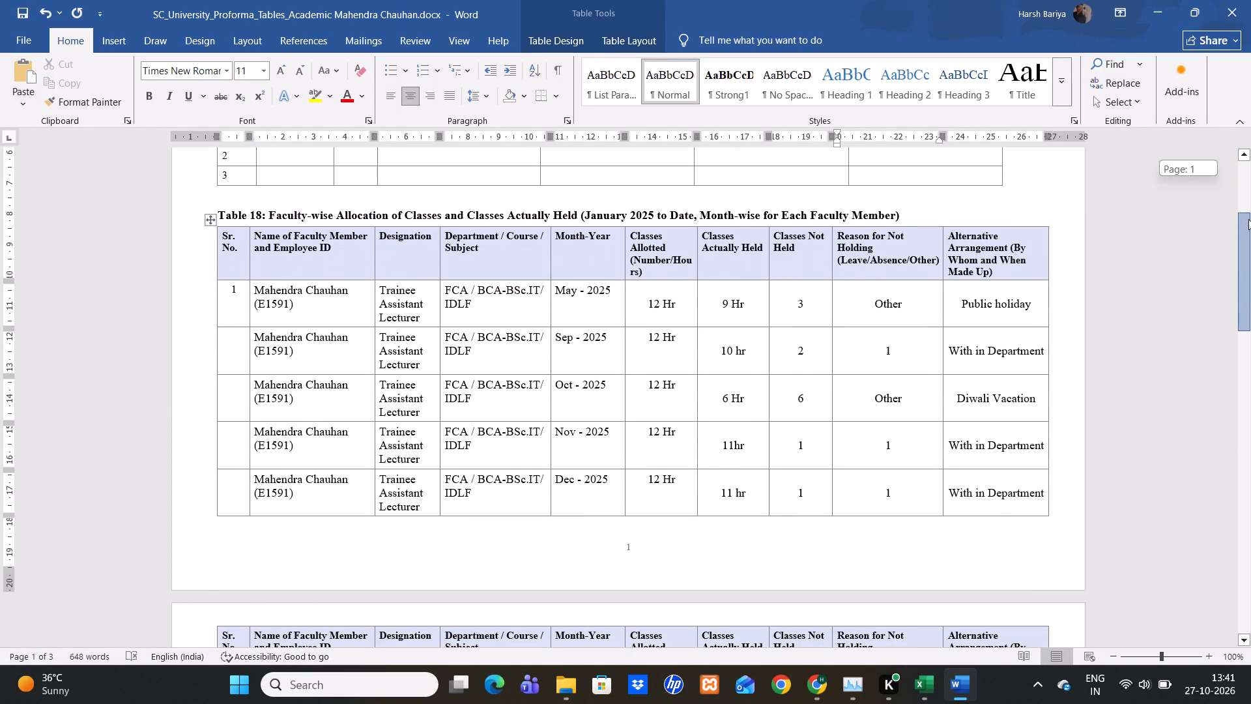
left_click_drag(1248, 219, 1247, 231)
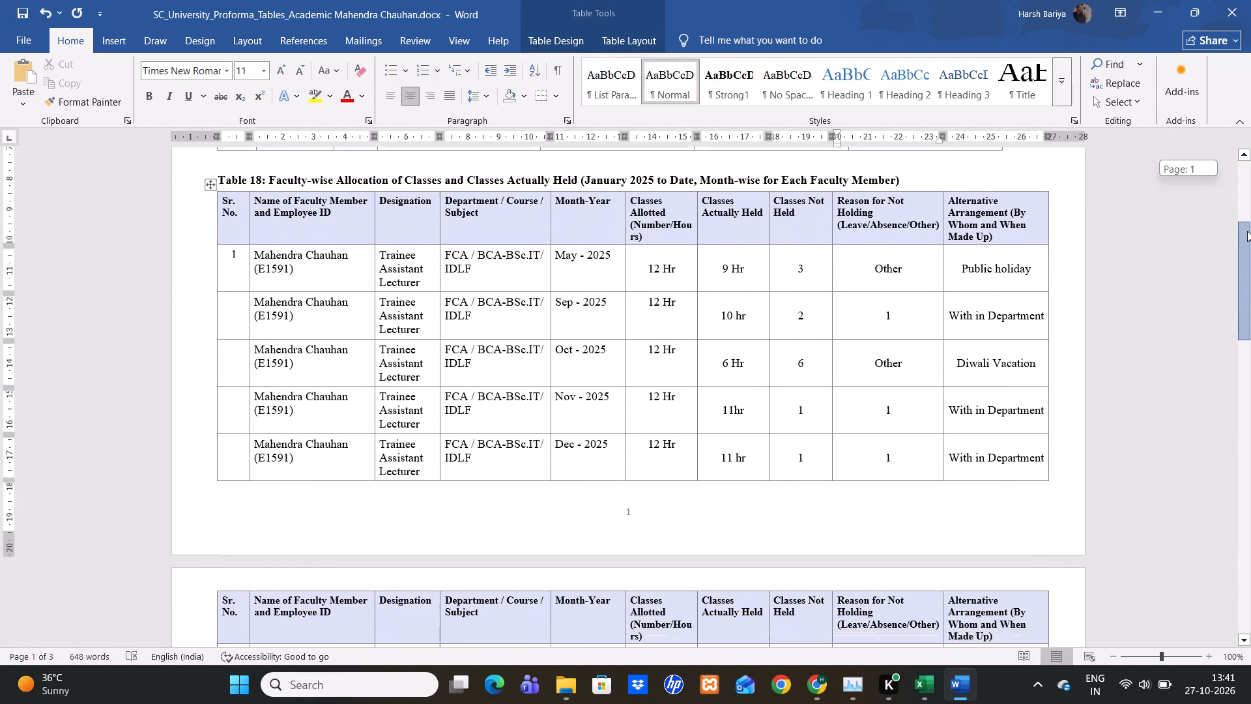
left_click_drag(1247, 231, 1239, 239)
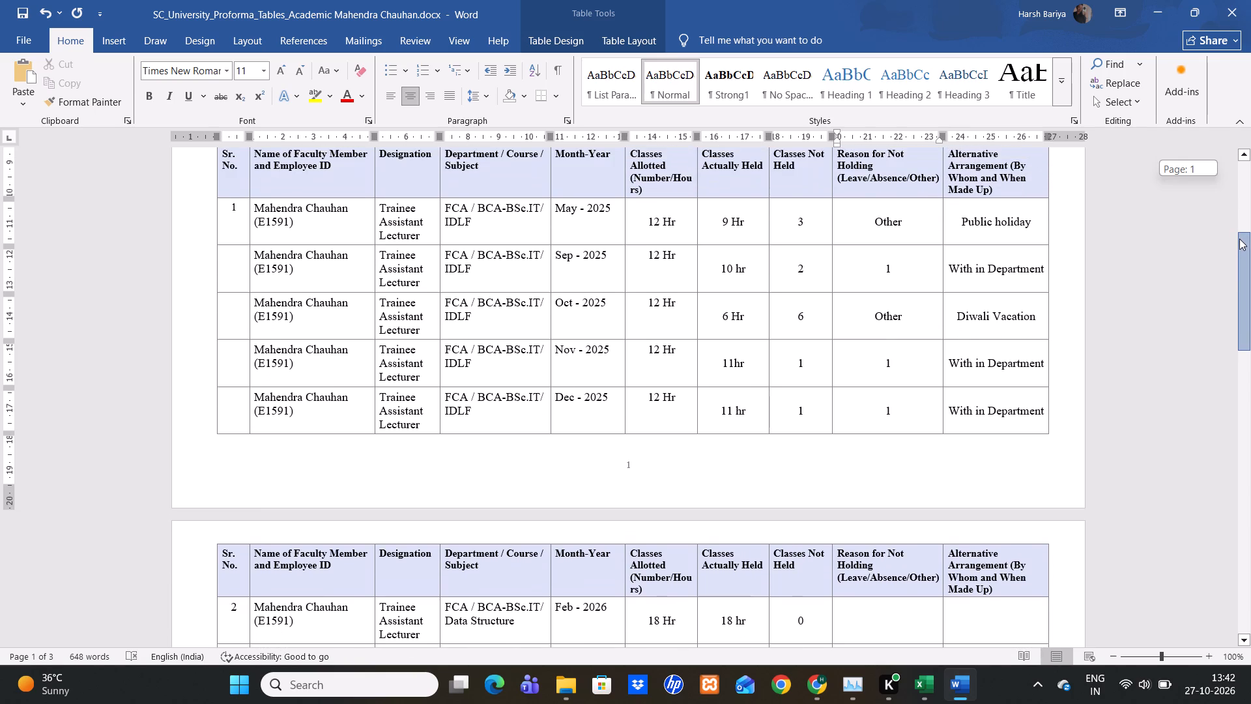
left_click_drag(1239, 239, 1243, 239)
left_click_drag(1243, 239, 1238, 263)
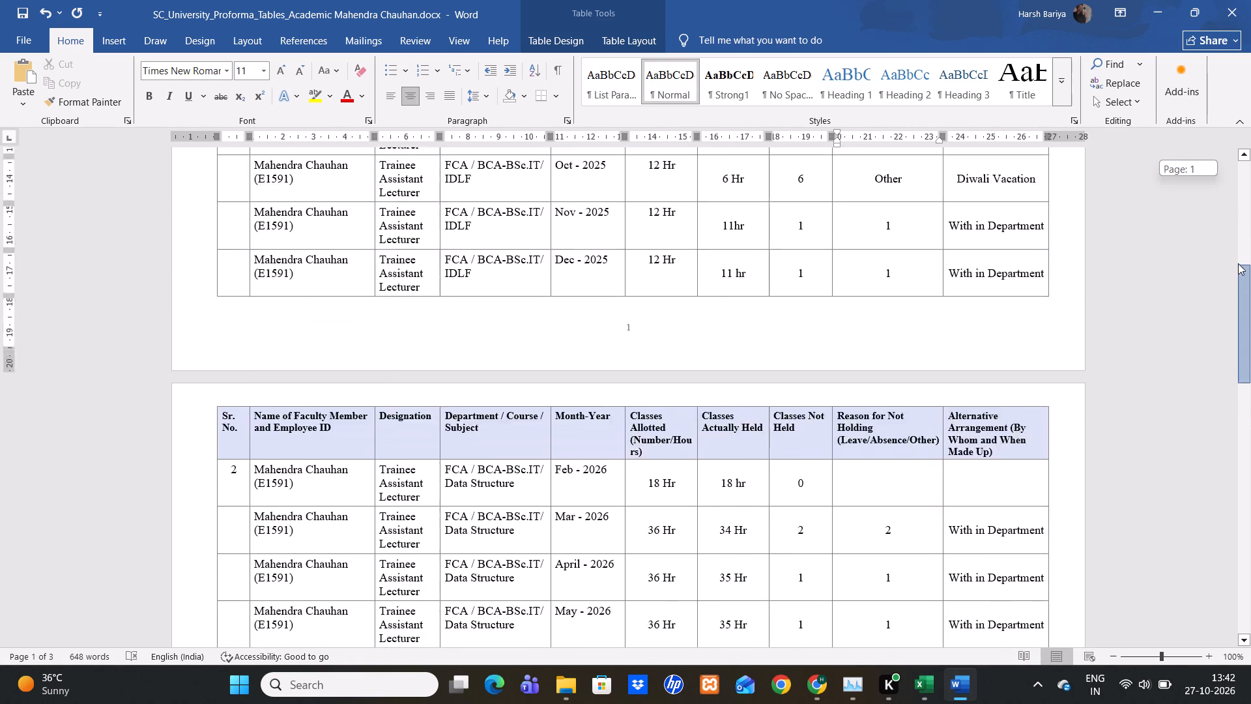
left_click_drag(1238, 263, 1245, 233)
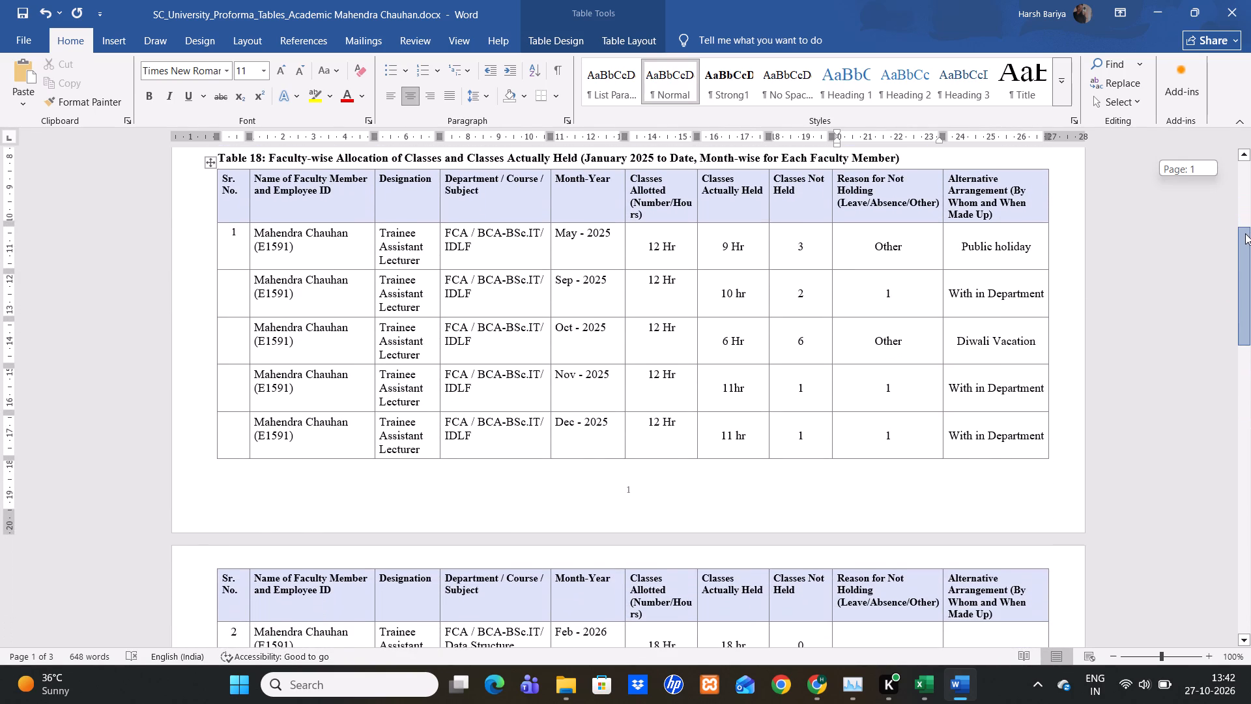
left_click_drag(1245, 233, 1244, 235)
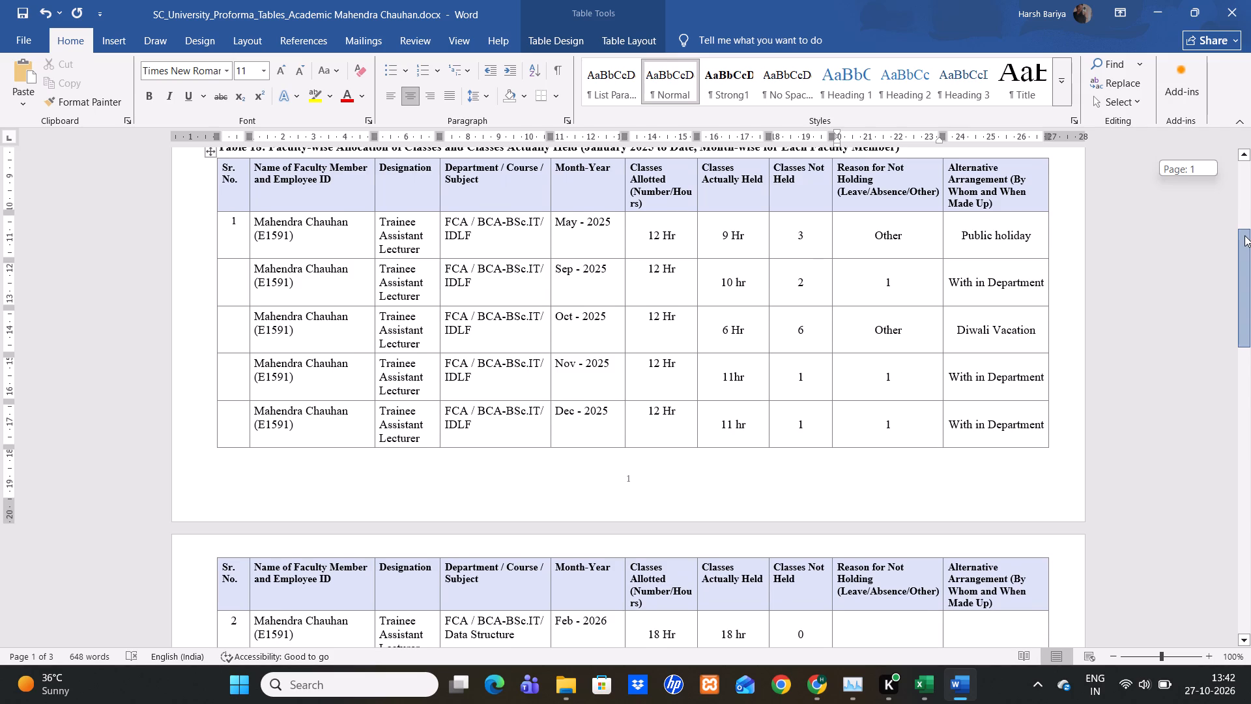
left_click_drag(1244, 235, 1244, 236)
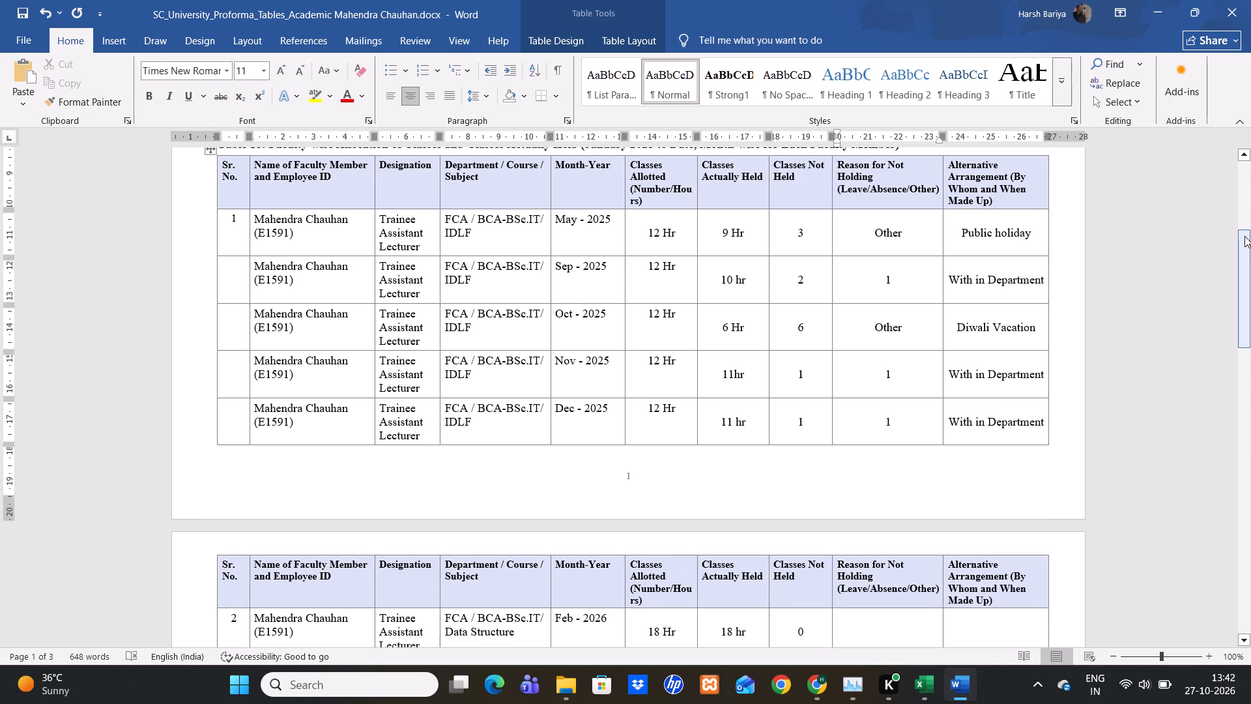
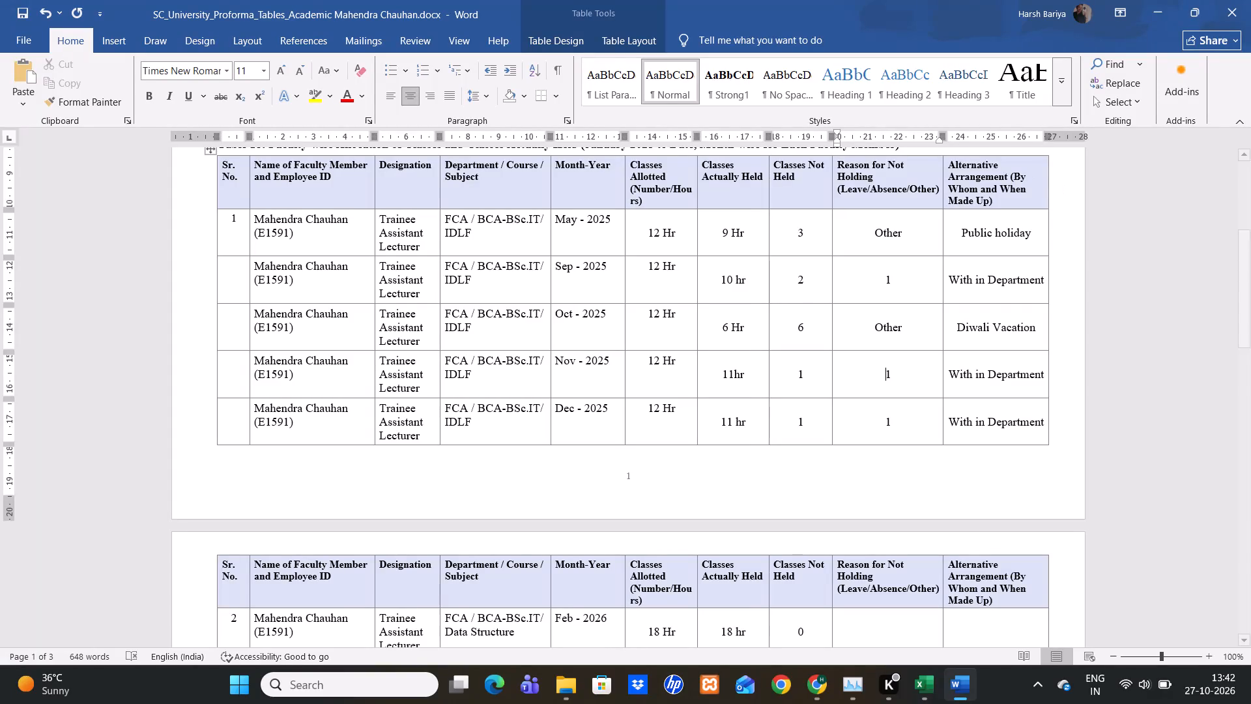
Replace the subject IDLF with ADBMD in the Department / Course / Subject cell of the May - 2025 row.
left_click(496, 241)
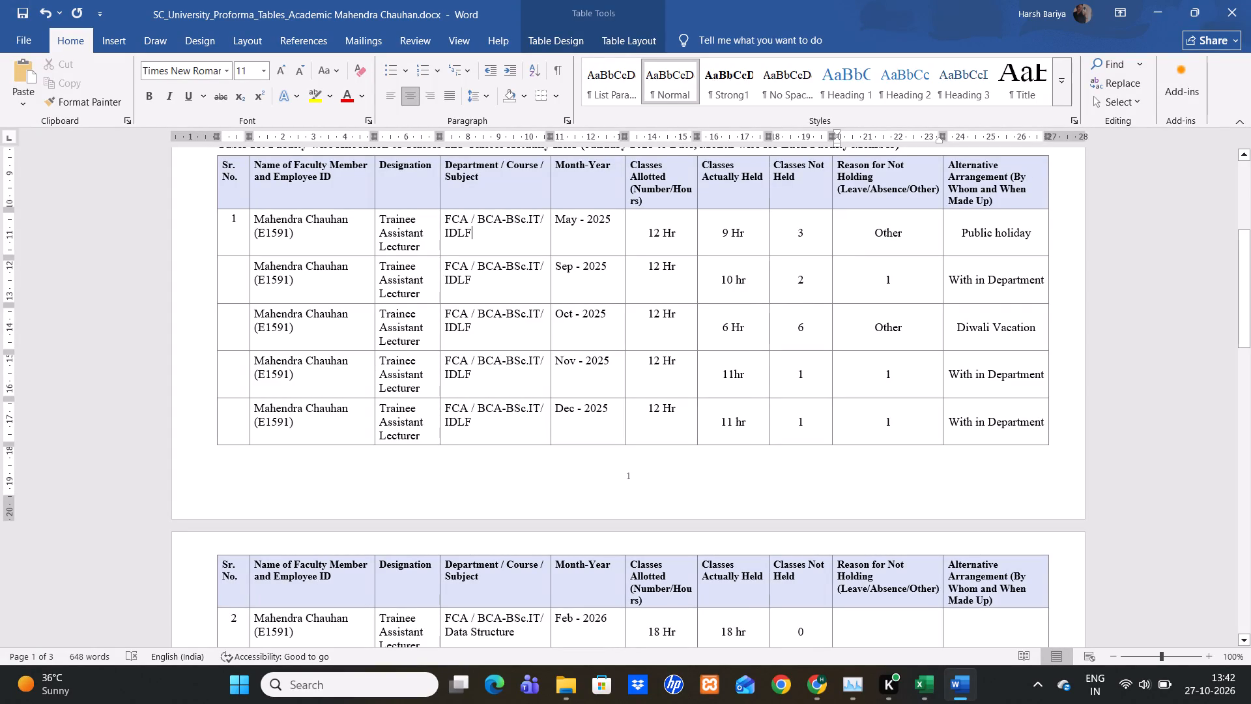
key("BackSpace")
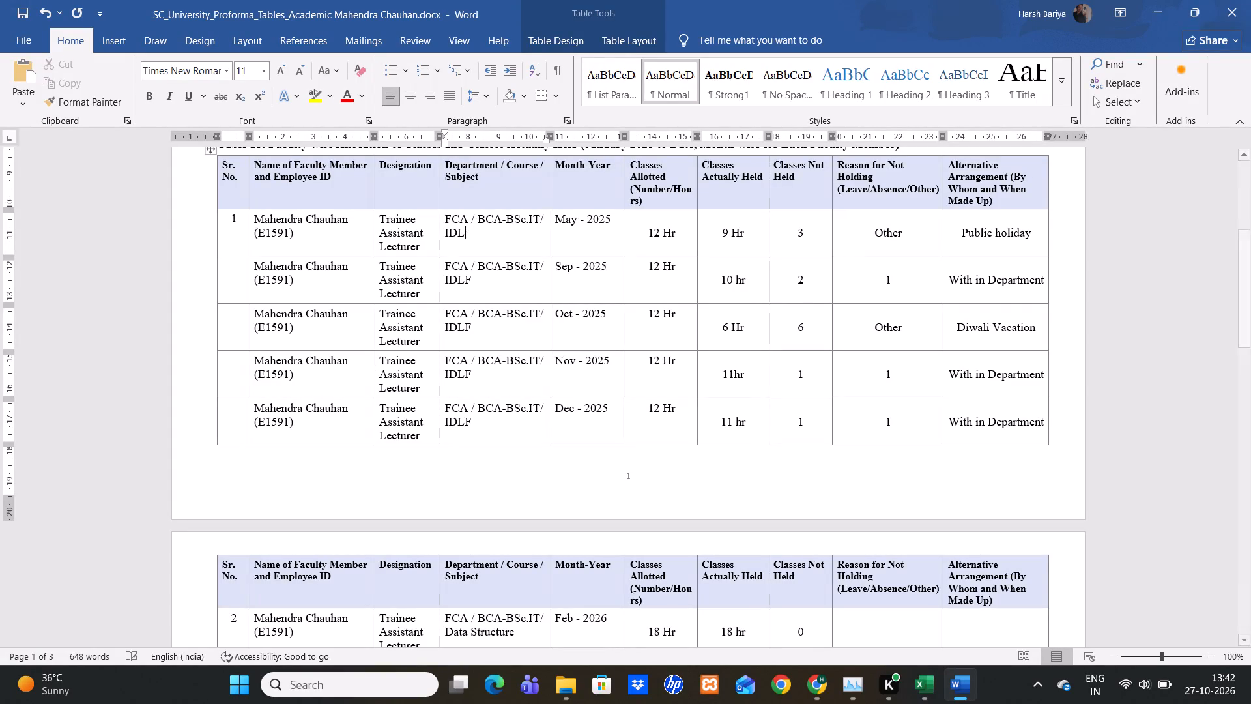
key("BackSpace")
key("BackSpace")
key("BackSpace")
key("a")
key("d")
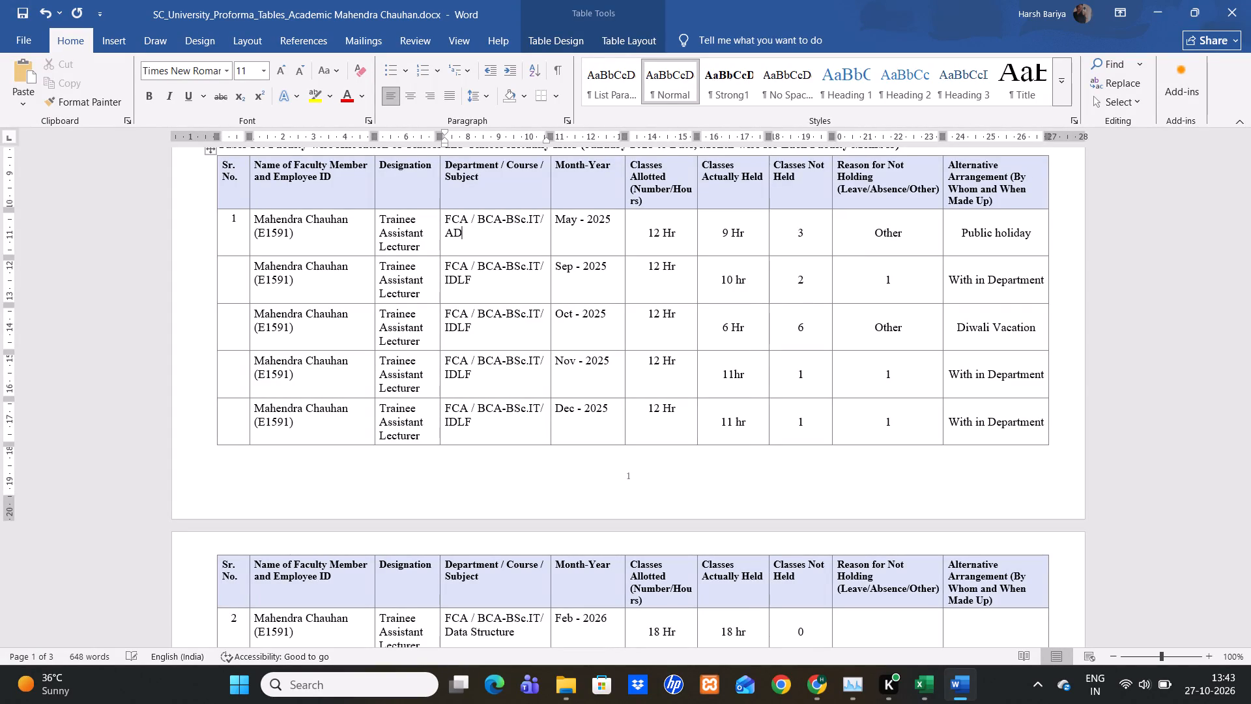
type("BMD")
Replace the subject IDLF with FDBMS in the Department / Course / Subject cell of the Sep - 2025 row.
left_click(476, 285)
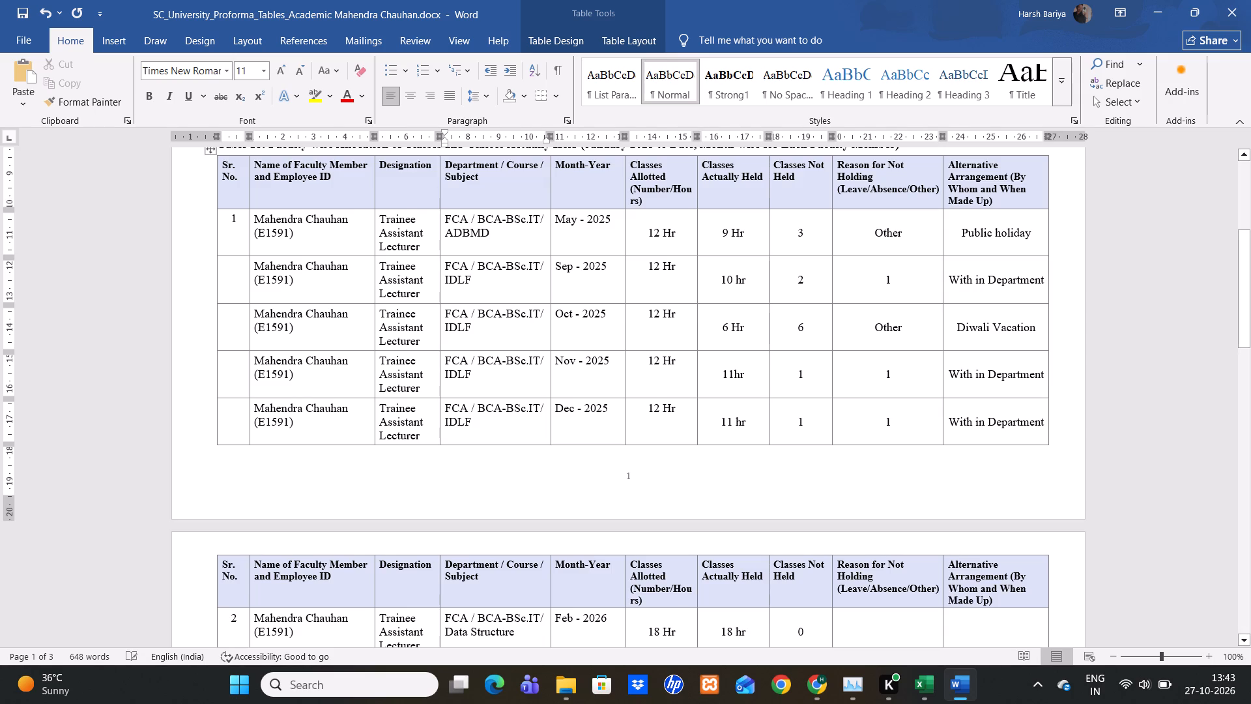
key("BackSpace")
key("BackSpace")
key("BackSpace")
key("BackSpace")
key("f")
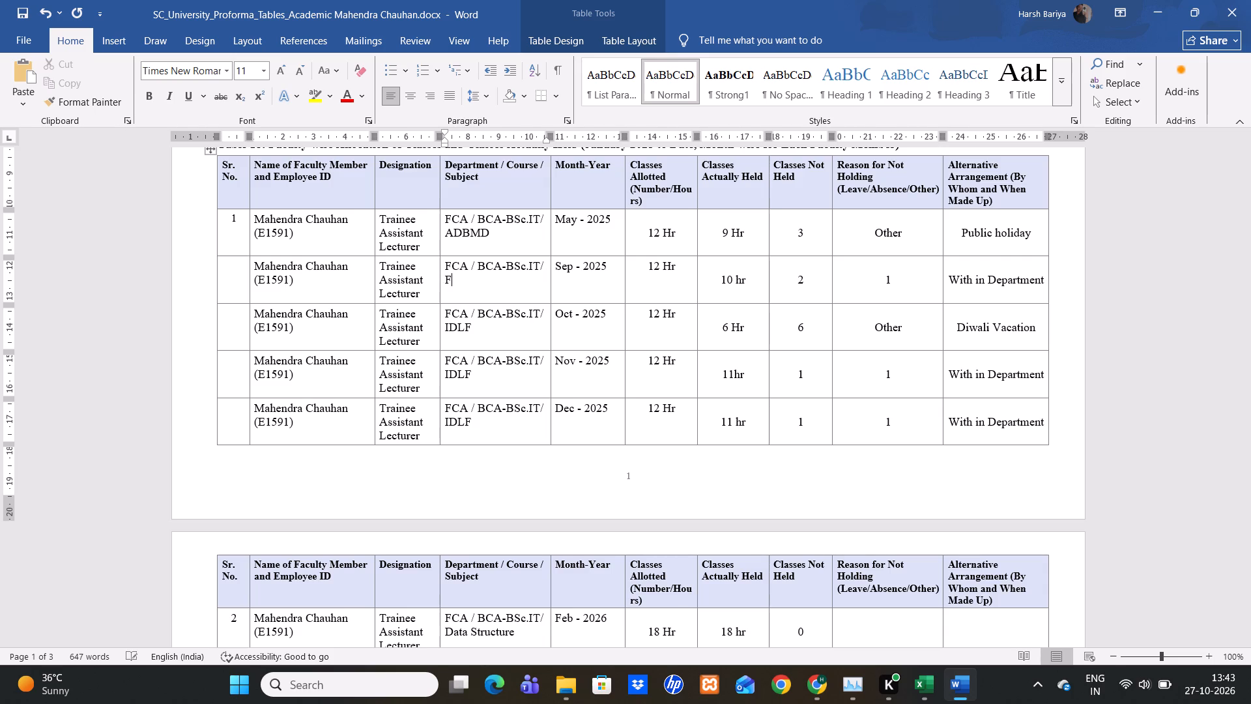
type("DBMS")
Start editing the subject at the end of the Department / Course / Subject cell in the Oct - 2025 row.
left_click(480, 331)
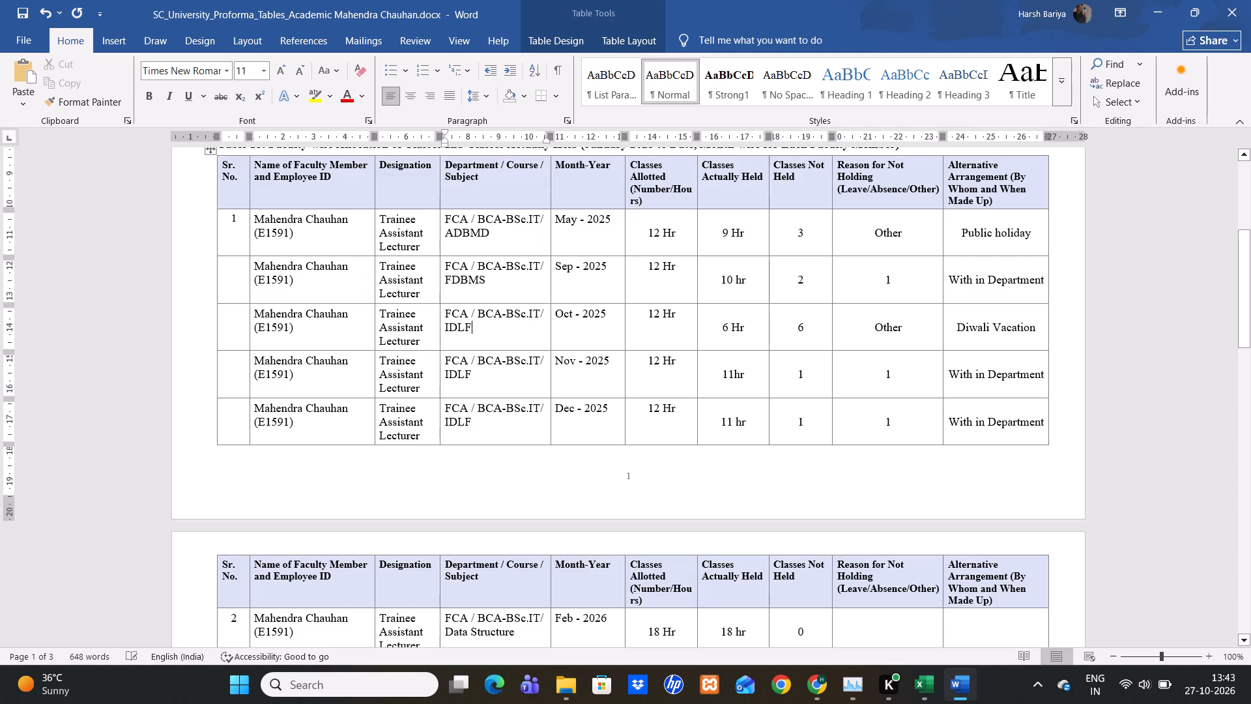
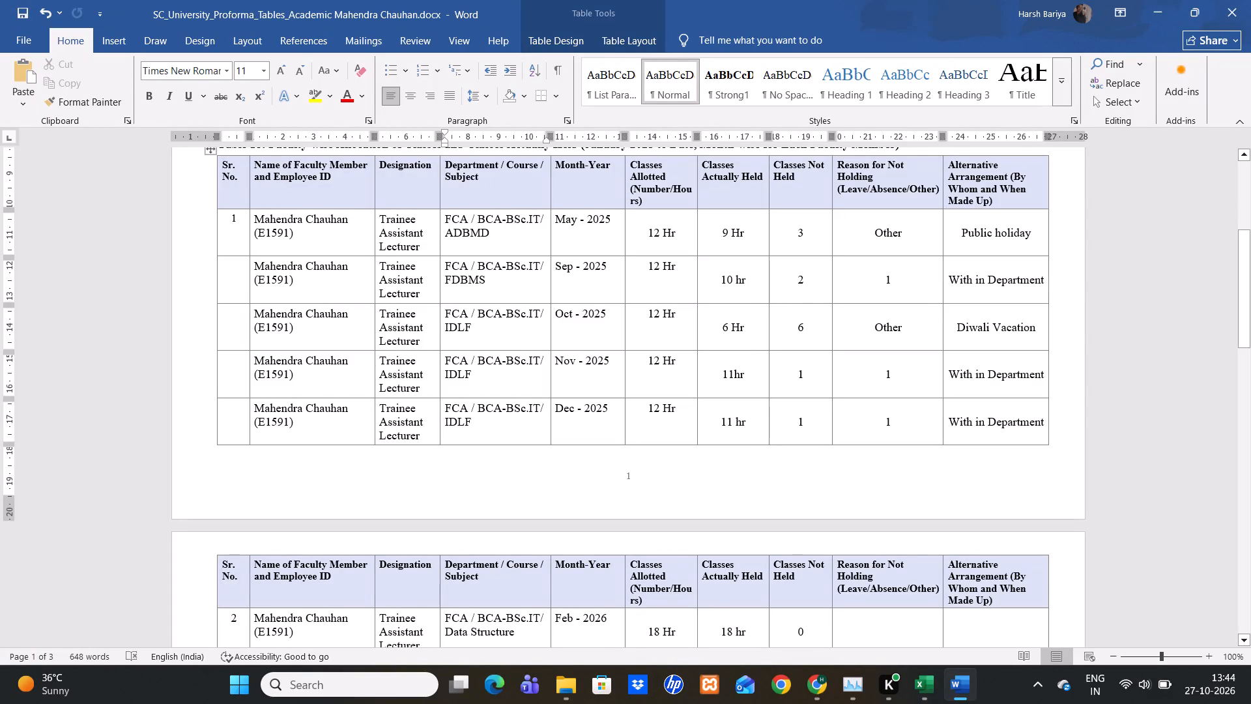
Delete the subject after the final slash in the Department / Course / Subject cell of the Oct - 2025 row.
key("backslash")
key("BackSpace")
key("BackSpace")
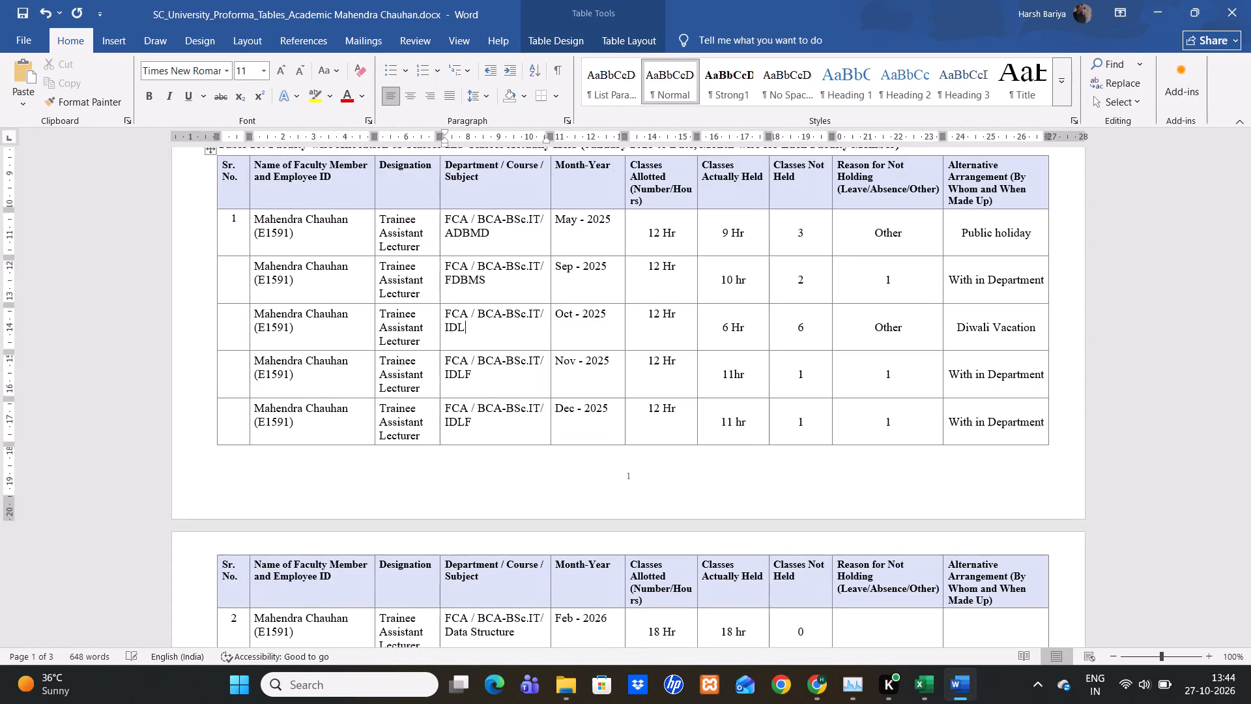
key("backslash")
key("BackSpace")
key("BackSpace")
key("BackSpace")
key("BackSpace")
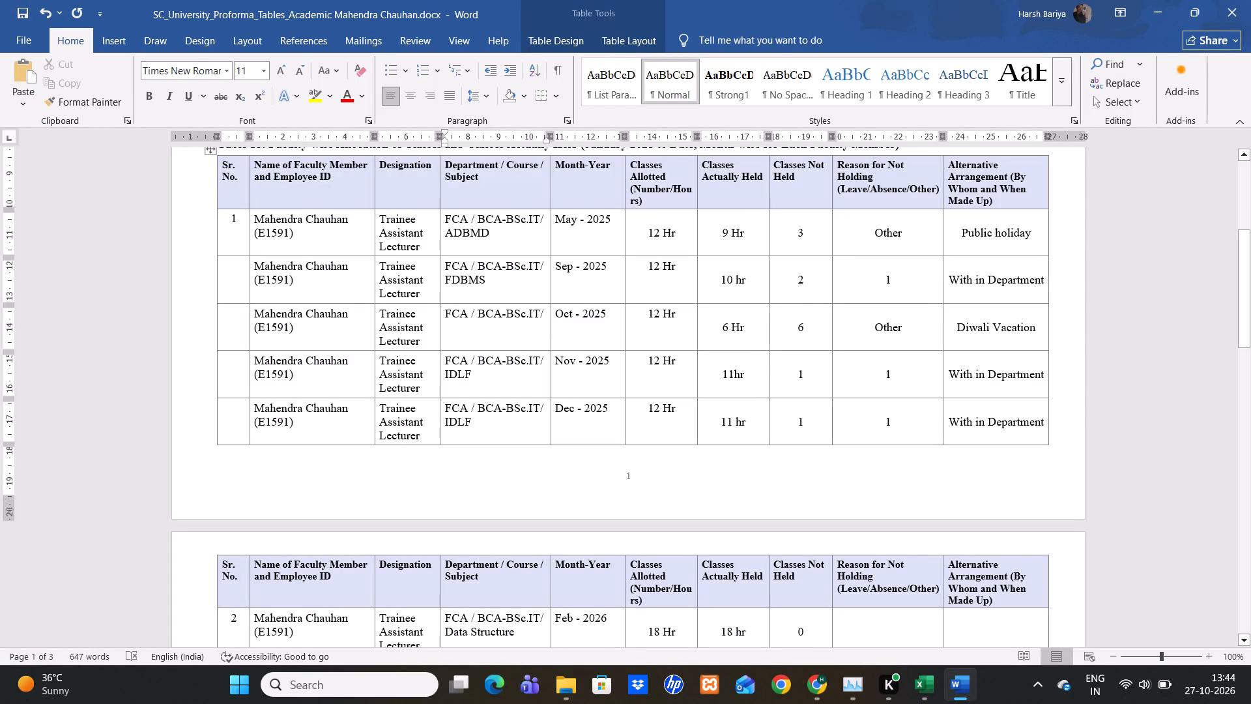
Change the course to MCA in the Department / Course / Subject cell of the Oct - 2025 row.
left_click_drag(539, 312, 498, 310)
left_click_drag(498, 310, 486, 310)
key("BackSpace")
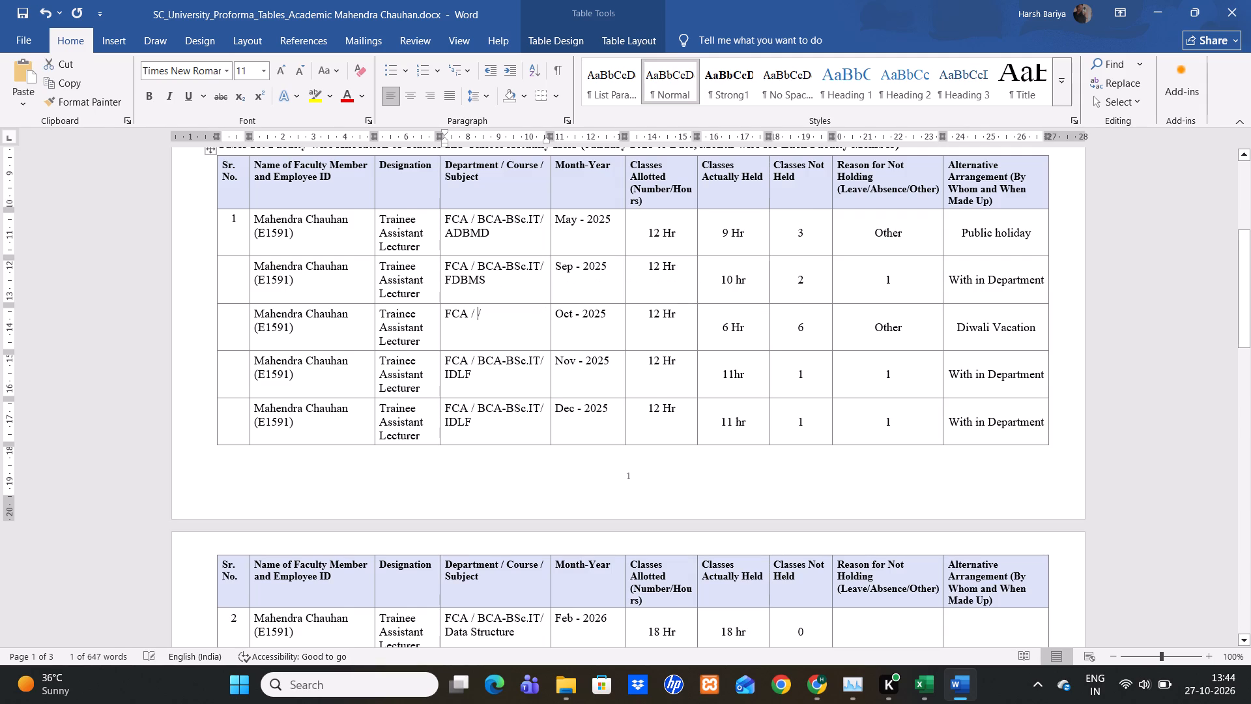
key("m")
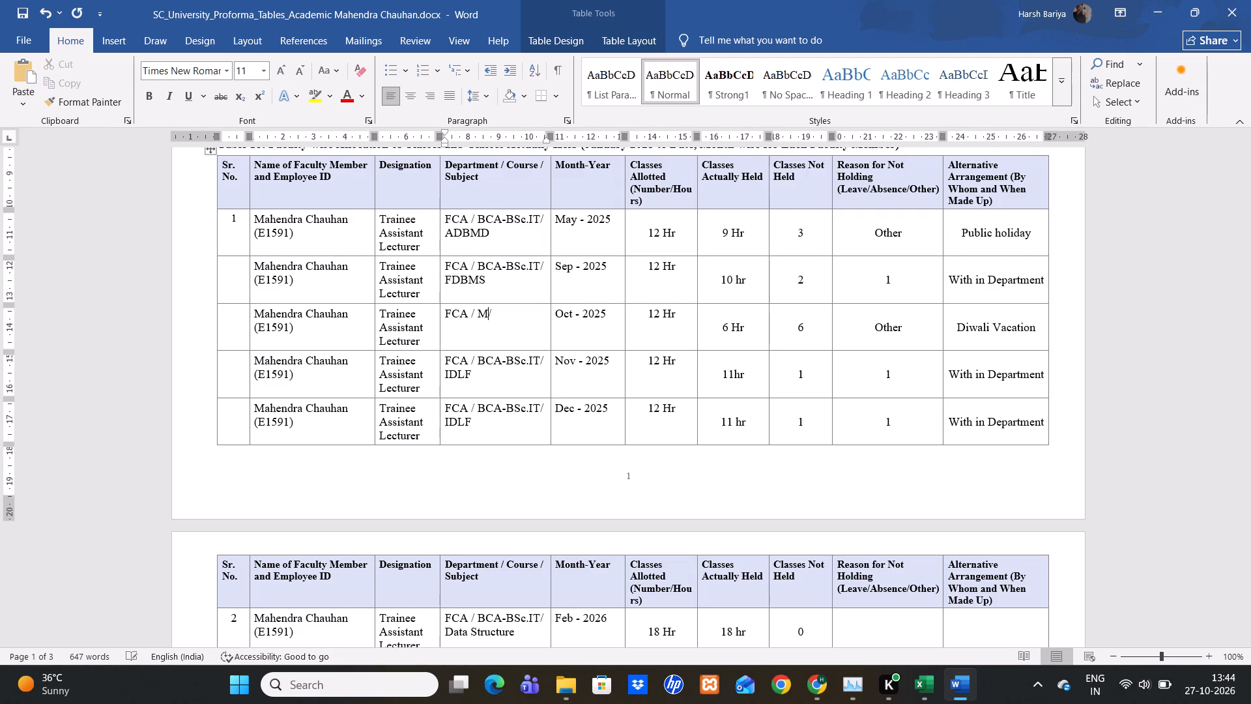
type("CA")
Enter FID as the subject after MCA/ in the Department / Course / Subject cell of the Oct - 2025 row.
key("Right")
key("space")
type("FIS")
key("BackSpace")
key("d")
left_click(506, 315)
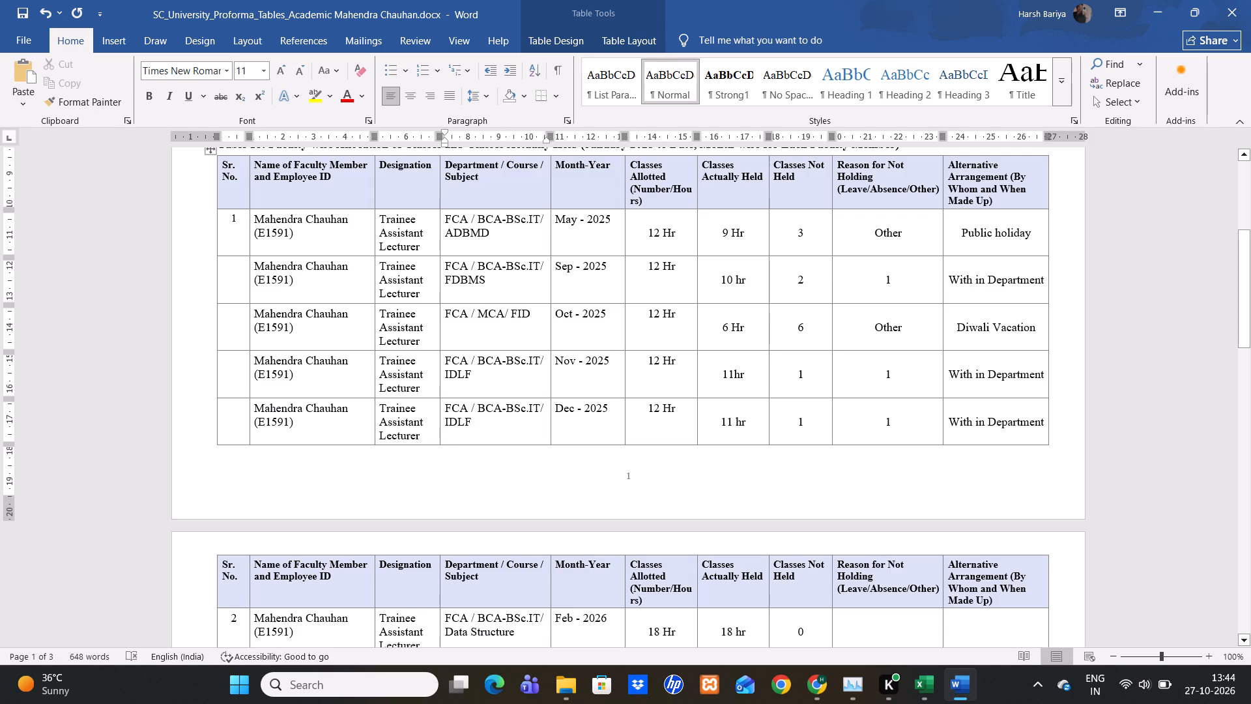
Change the subject to NOSQL in the Department / Course / Subject cell of the Nov - 2025 row.
left_click(487, 380)
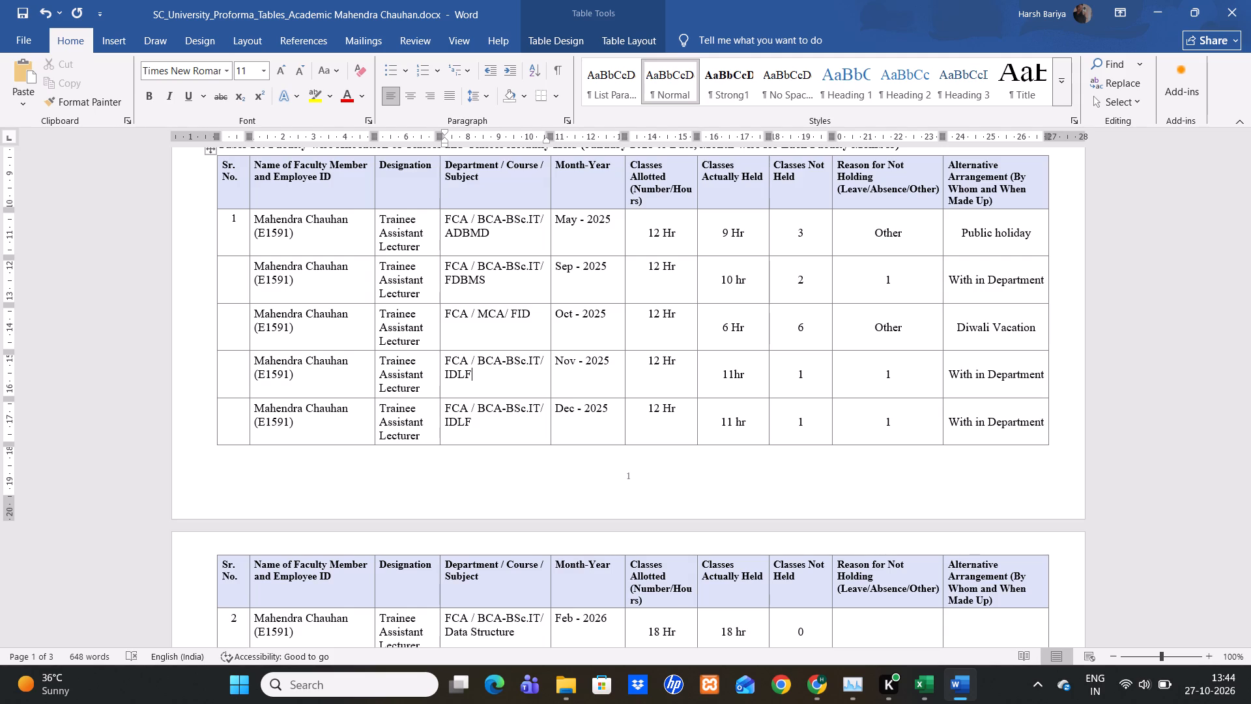
left_click(469, 379)
key("BackSpace")
key("BackSpace")
key("BackSpace")
key("BackSpace")
key("BackSpace")
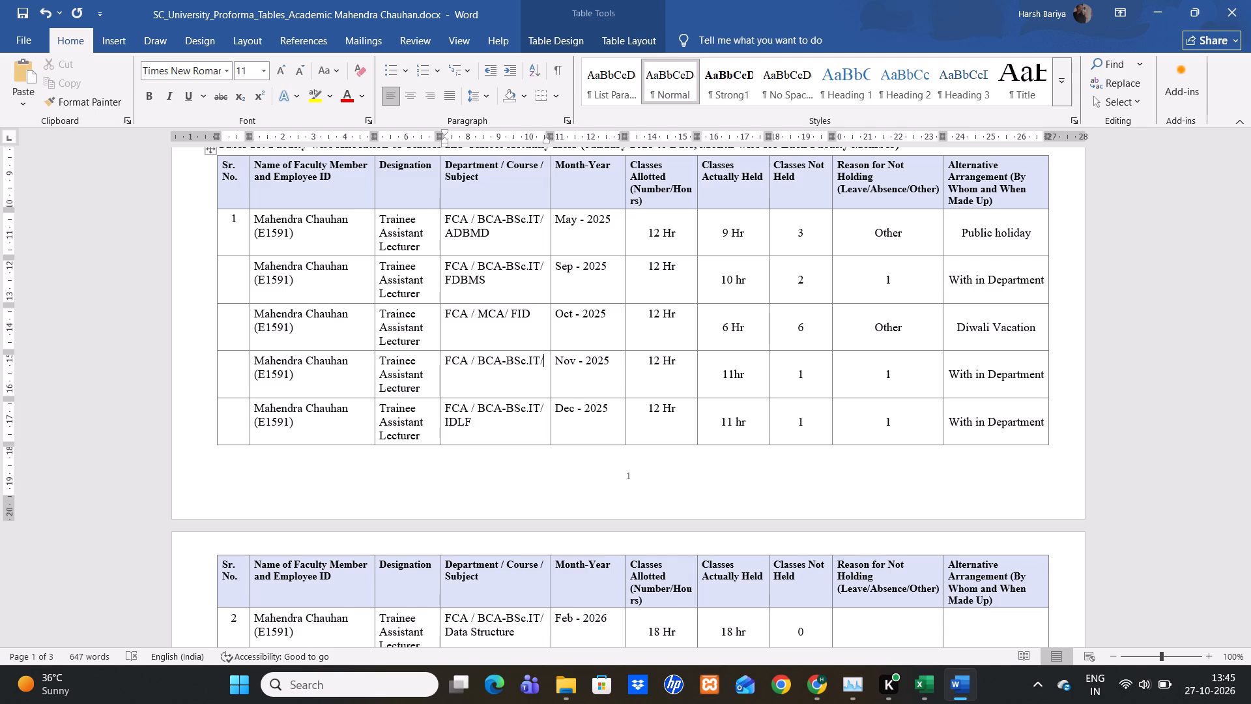
type("NO")
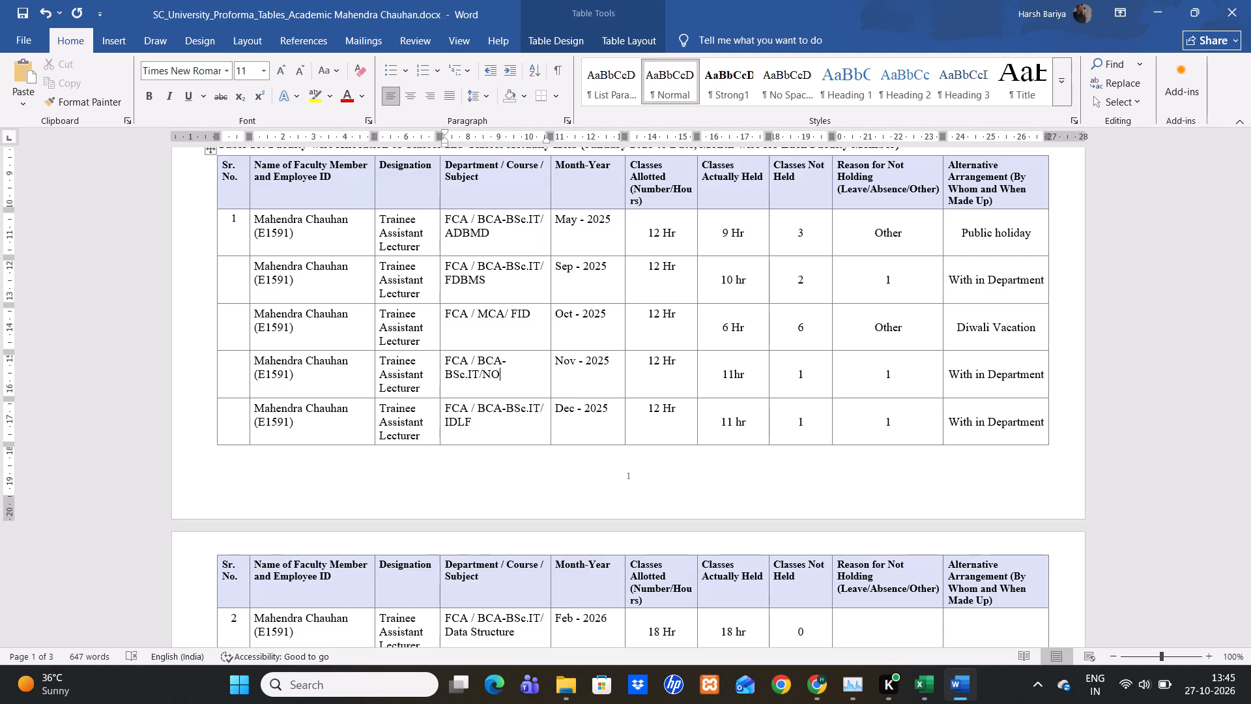
type("SQL")
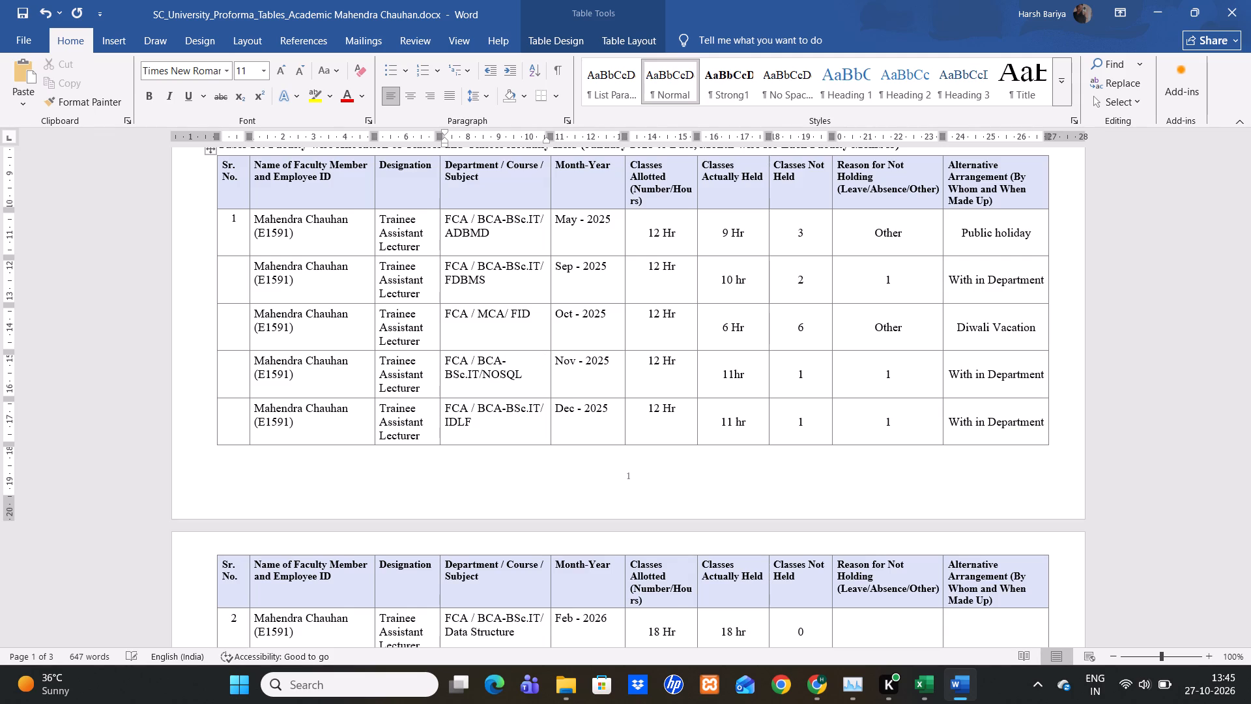
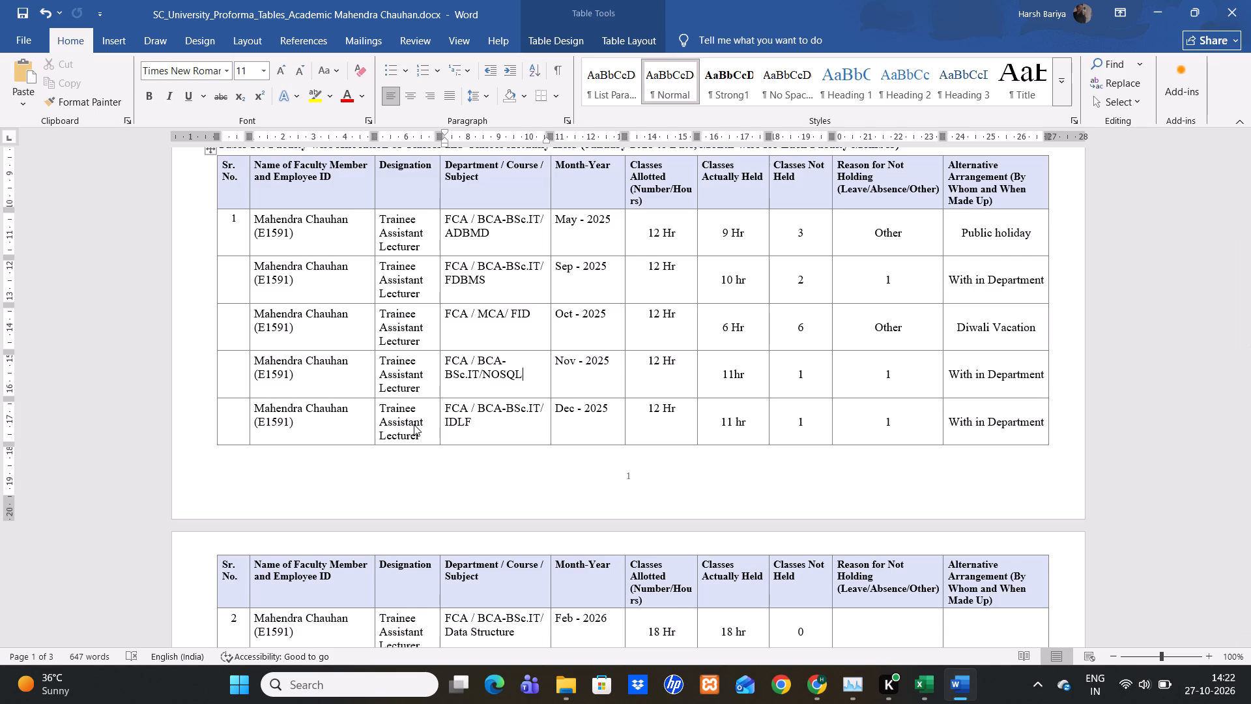
Switch from the Word document to the Windows desktop.
key("super+d")
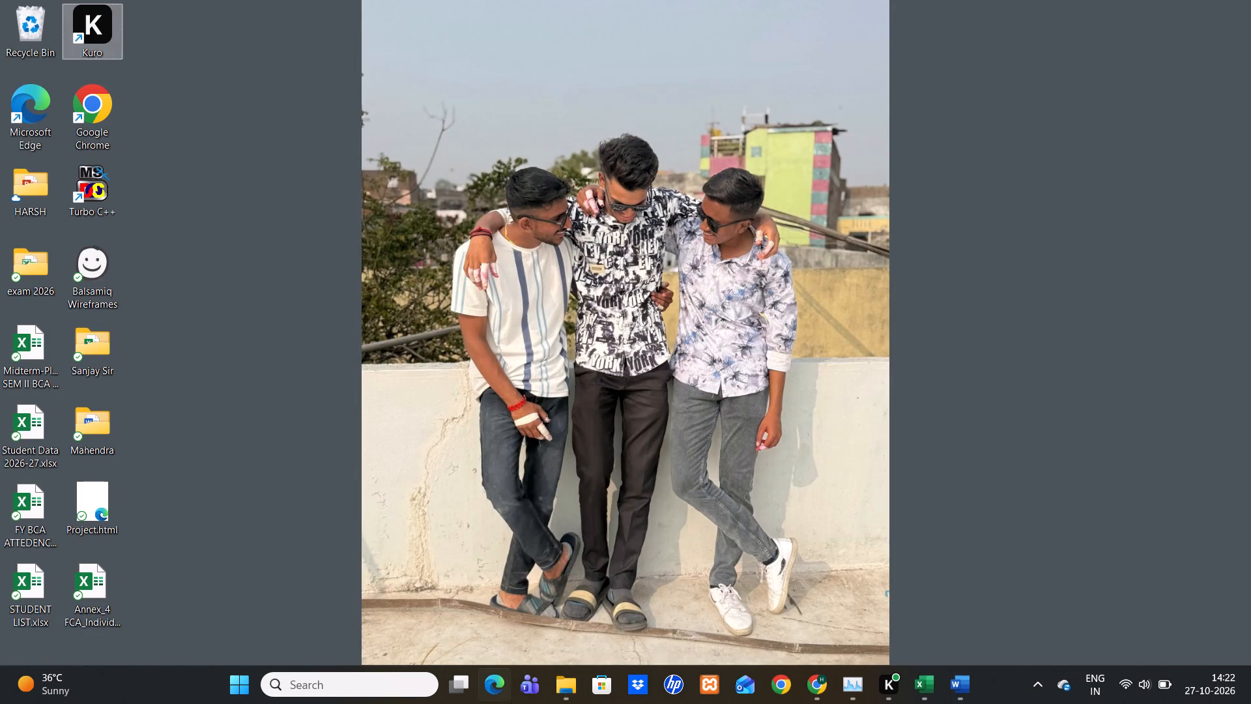